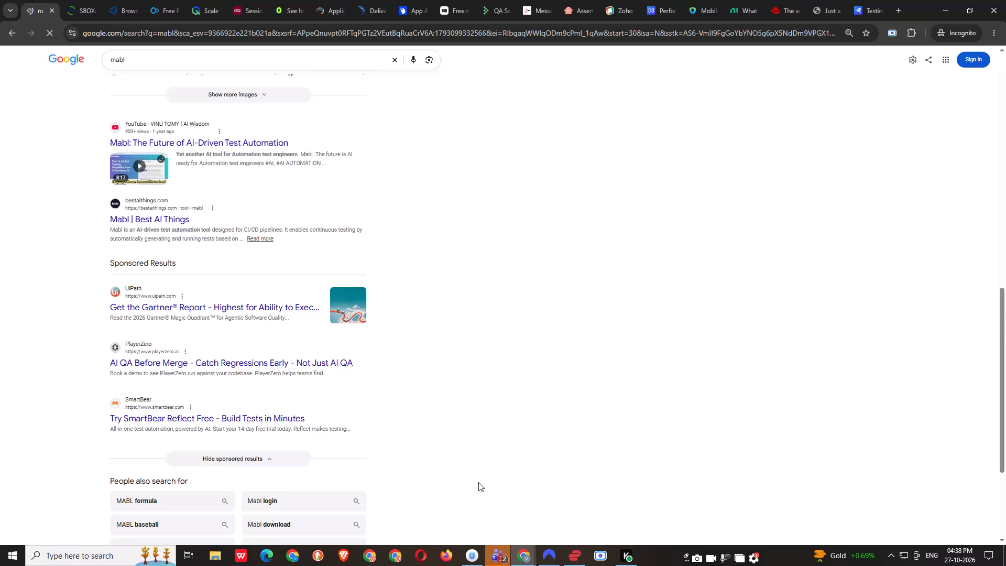
# Copy the keyword "applitool" from the Ads Clicked Tracker sheet and search Google for it in the incognito window.
pyautogui.scroll(-3, 459, 478)
pyautogui.click(532, 558)
pyautogui.click(500, 532)
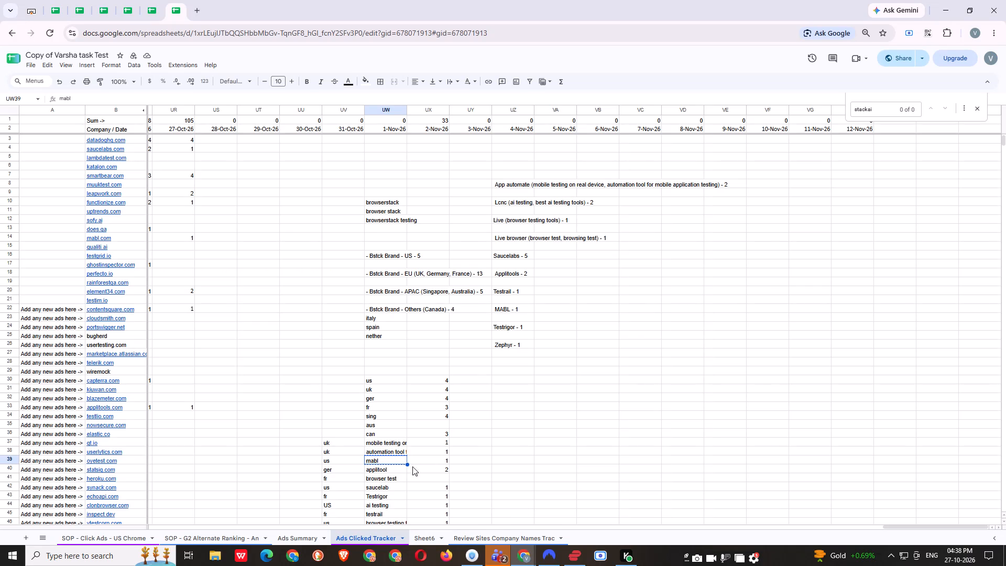
pyautogui.click(378, 471)
pyautogui.hotkey('ctrl', 'c')
pyautogui.hotkey('ctrl', 'c')
pyautogui.click(526, 555)
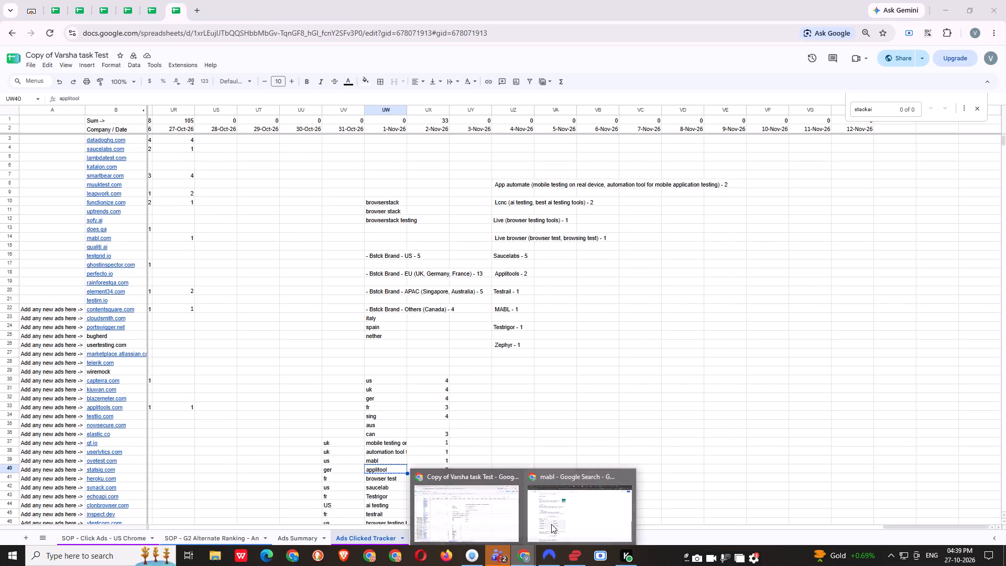
pyautogui.click(551, 524)
pyautogui.doubleClick(145, 61)
pyautogui.click(145, 65)
pyautogui.hotkey('ctrl', 'v')
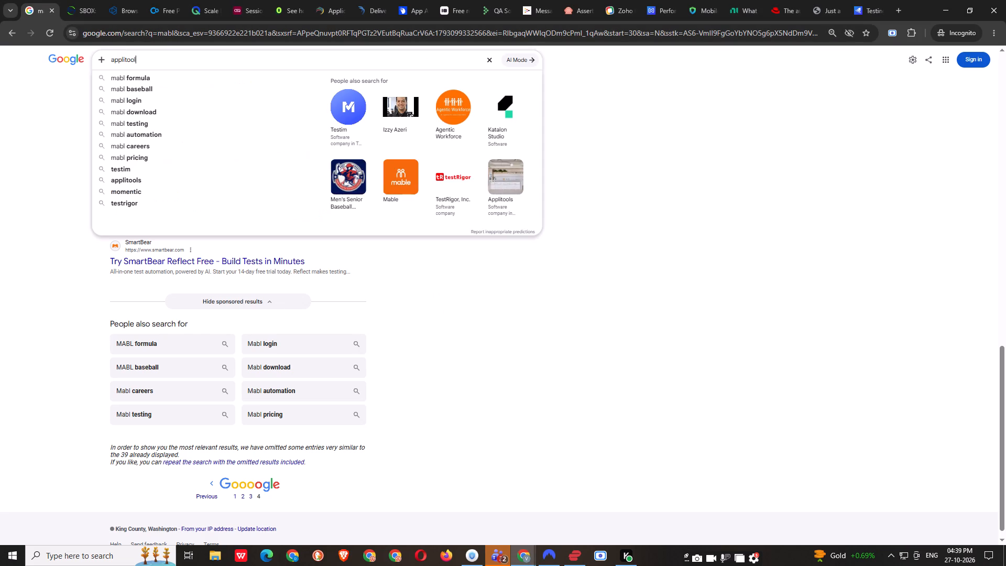
pyautogui.press('Return')
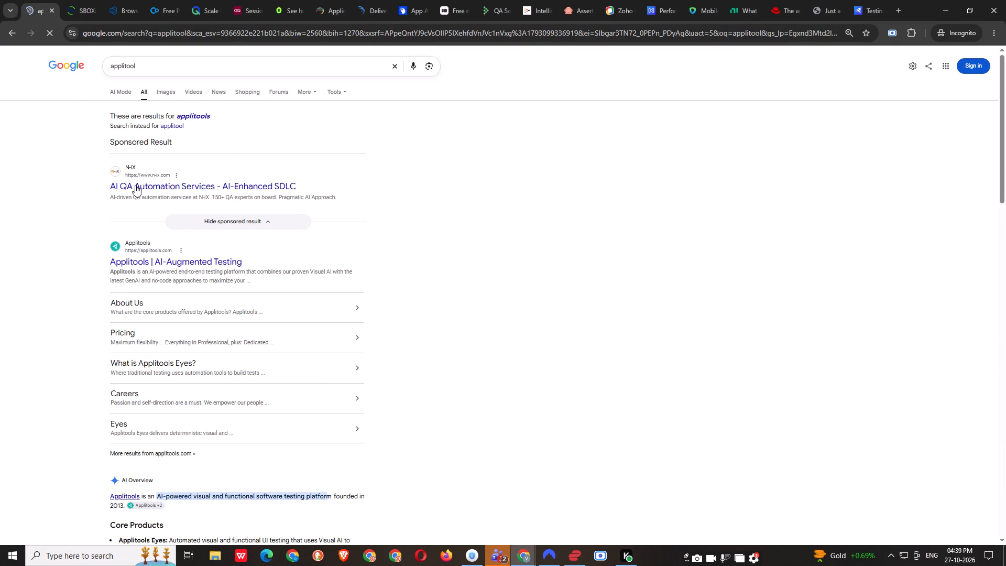
# Open the Freshworks and leapwork.com sponsored results at the bottom of the first results page in new tabs.
pyautogui.scroll(-11, 300, 530)
pyautogui.scroll(-5, 232, 422)
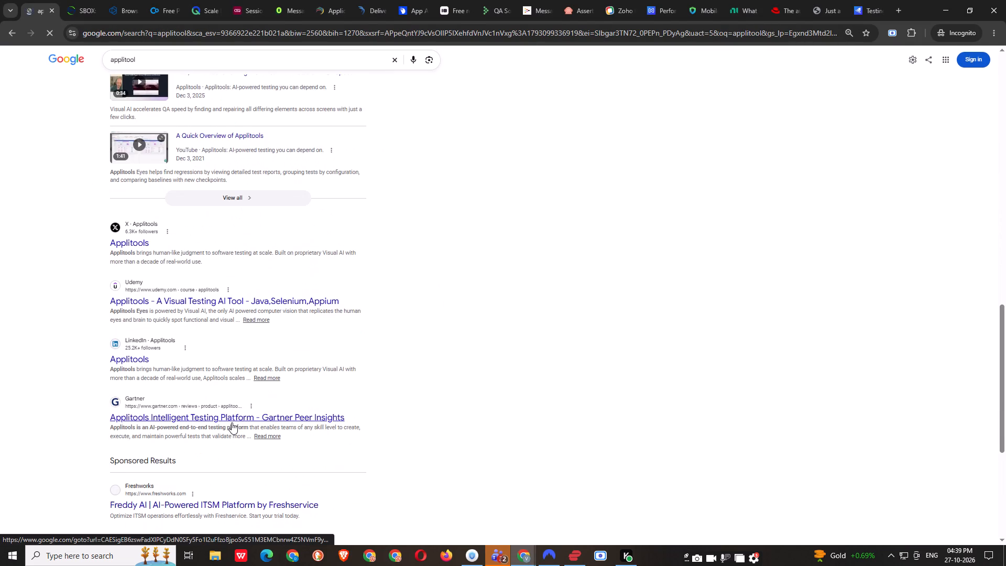
pyautogui.scroll(-5, 232, 422)
pyautogui.rightClick(152, 241)
pyautogui.click(198, 256)
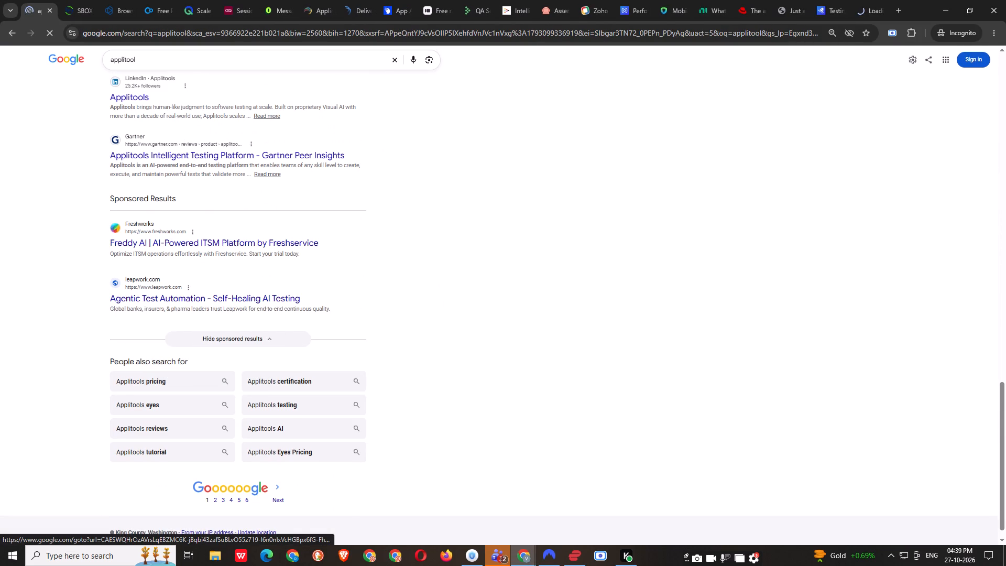
pyautogui.rightClick(166, 297)
pyautogui.click(207, 310)
# Examine the sponsored results on pages 3, 5, 2, 6 and 1 of the applitools search for relevant competitor ads.
pyautogui.click(223, 499)
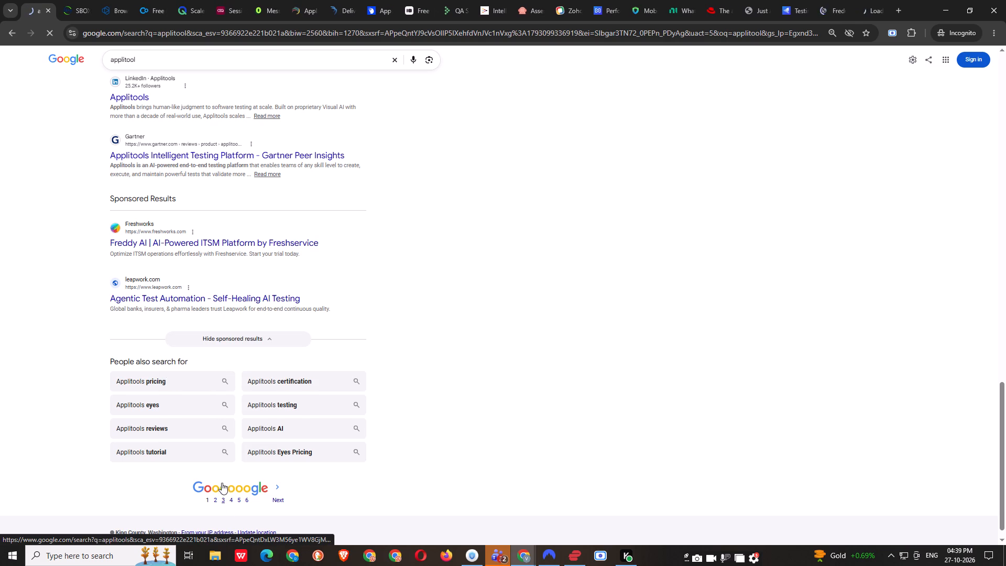
pyautogui.scroll(-10, 221, 481)
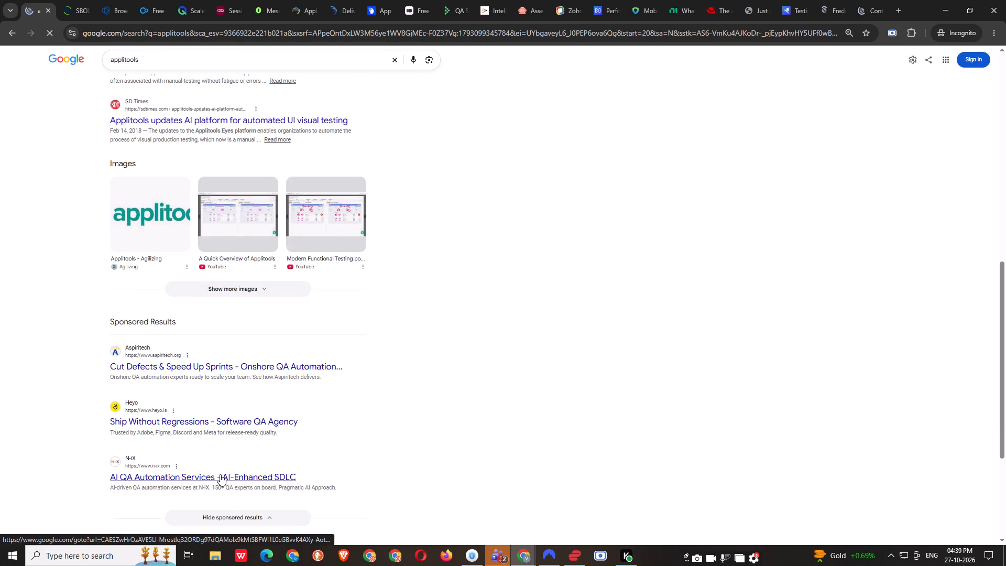
pyautogui.scroll(-3, 200, 462)
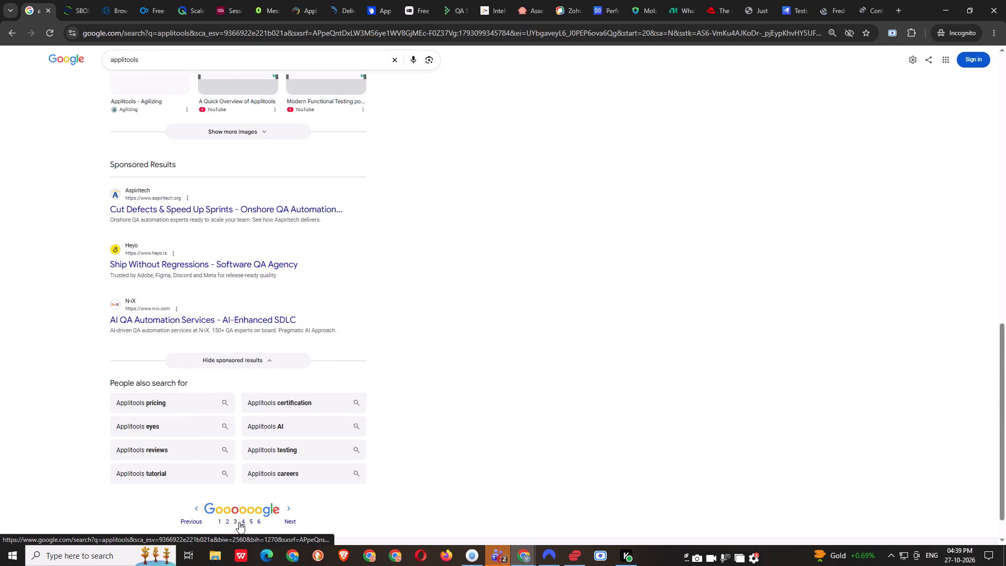
pyautogui.click(249, 519)
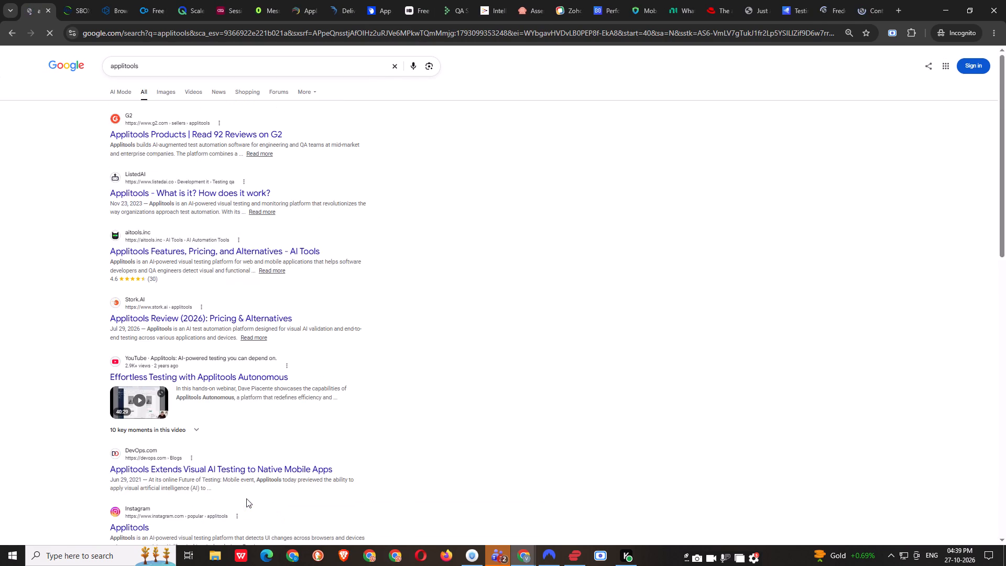
pyautogui.scroll(-17, 246, 498)
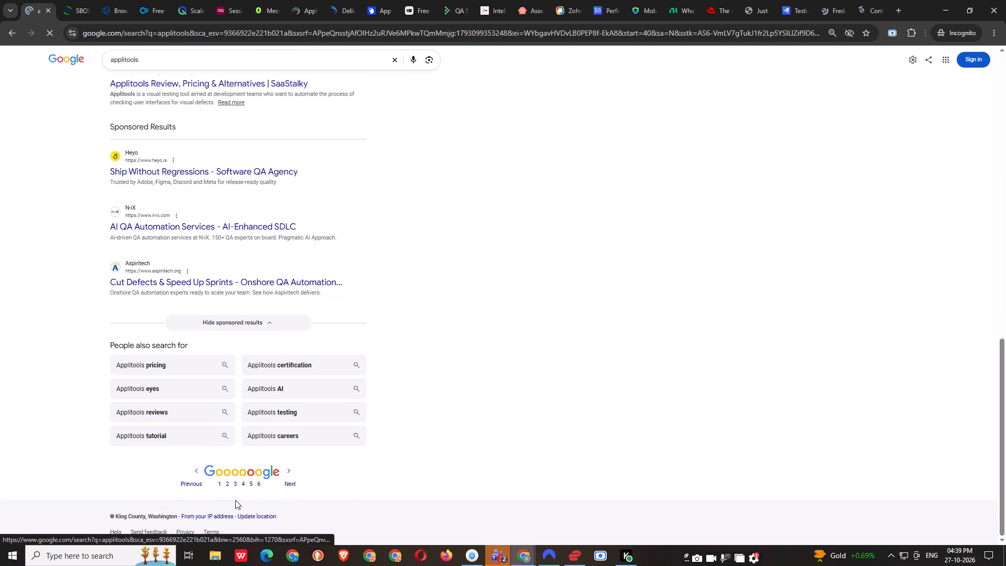
pyautogui.click(227, 486)
pyautogui.scroll(-3, 227, 486)
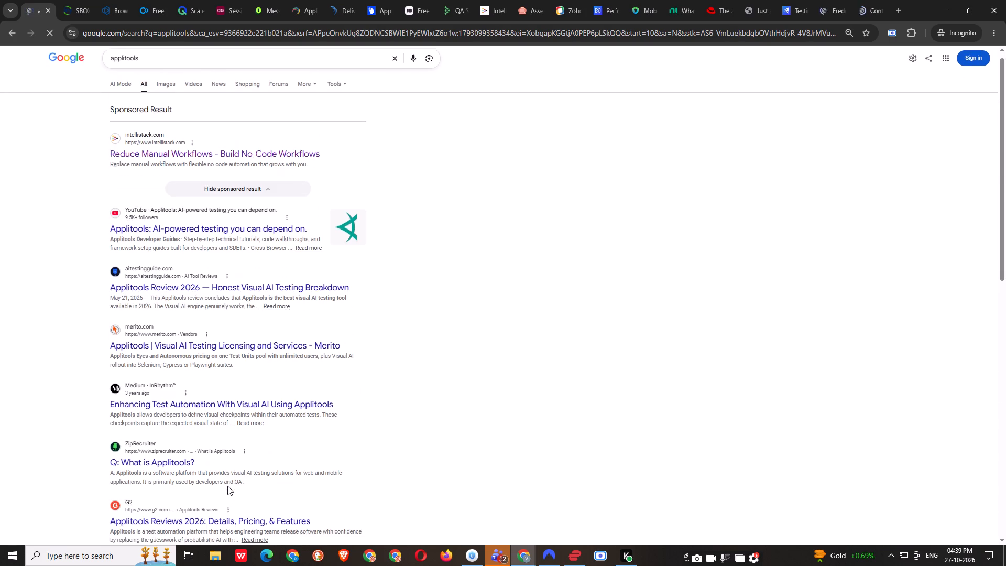
pyautogui.scroll(-8, 227, 486)
pyautogui.click(259, 484)
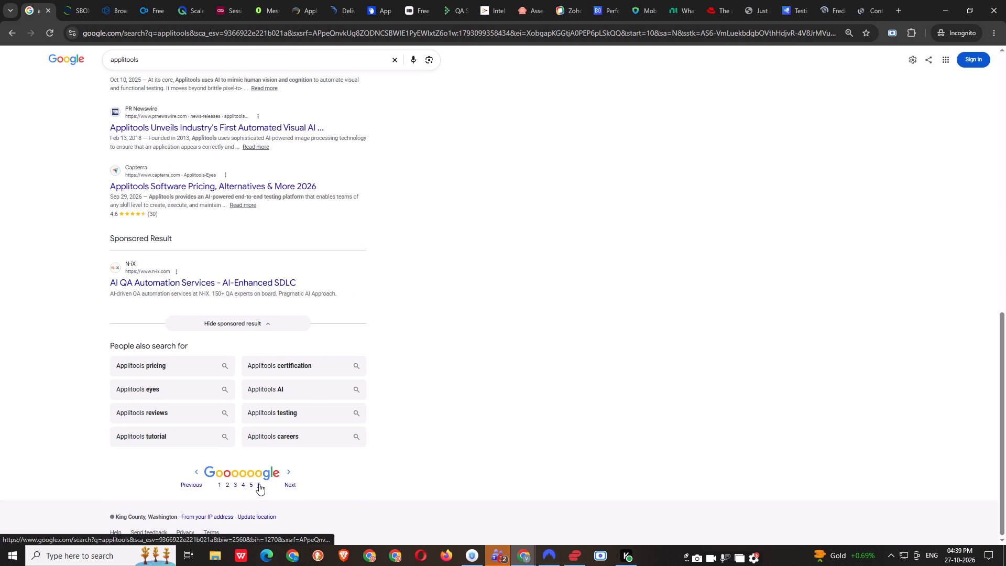
pyautogui.scroll(-9, 259, 484)
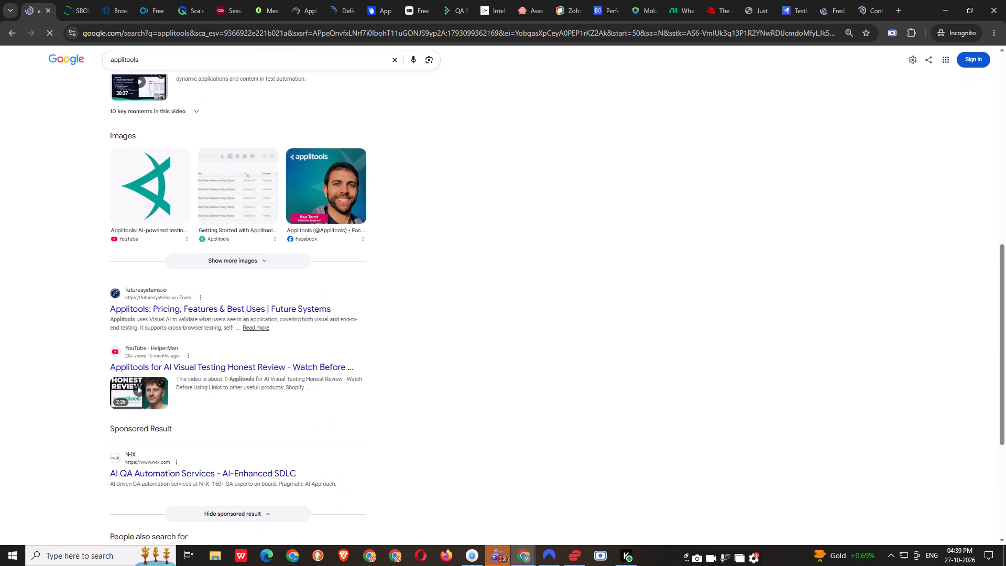
pyautogui.scroll(-5, 258, 483)
pyautogui.click(229, 483)
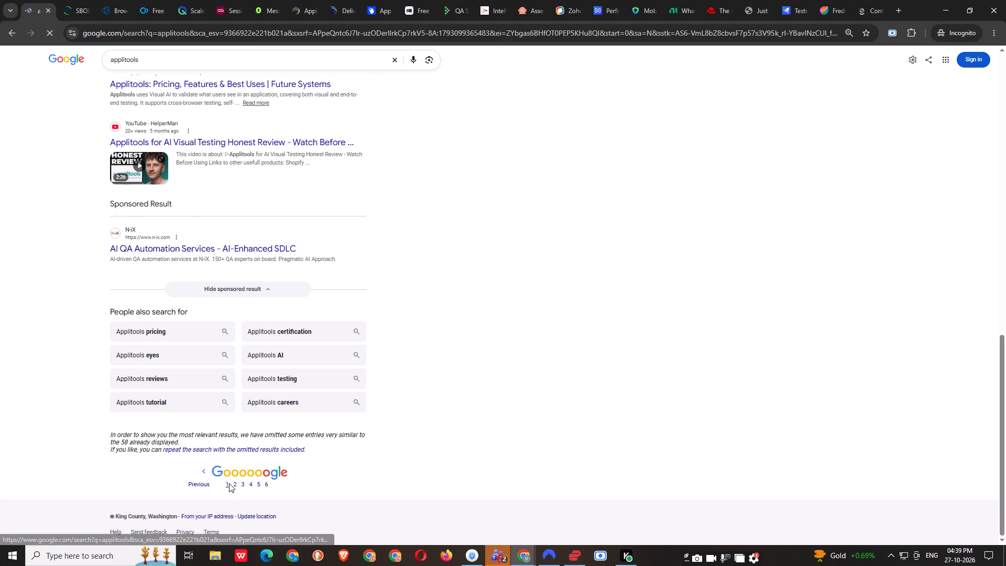
pyautogui.scroll(-14, 229, 483)
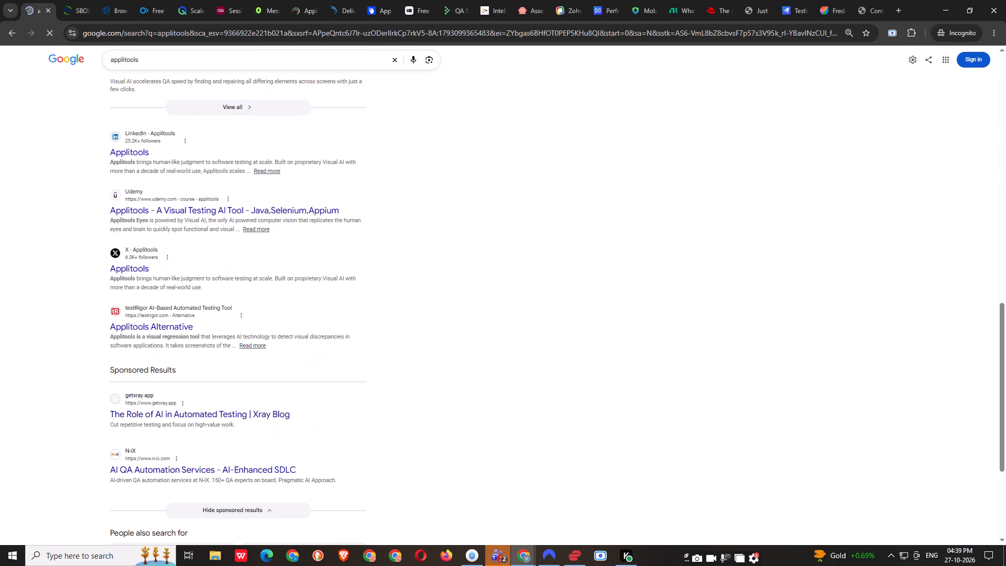
pyautogui.scroll(-5, 227, 484)
# Switch to the opened Element34 SBOX platform page and look through it down to the footer.
pyautogui.click(71, 7)
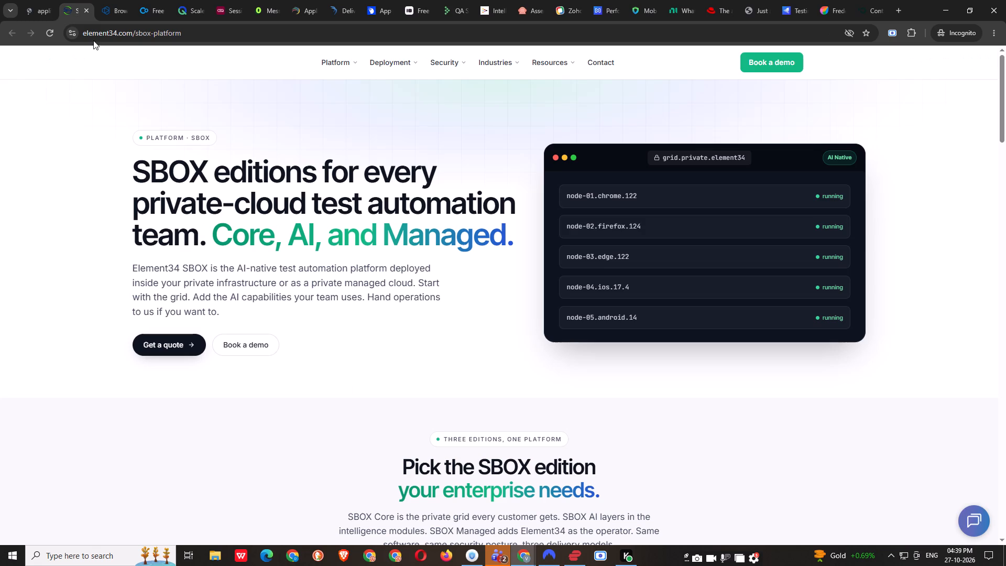
pyautogui.scroll(-18, 289, 435)
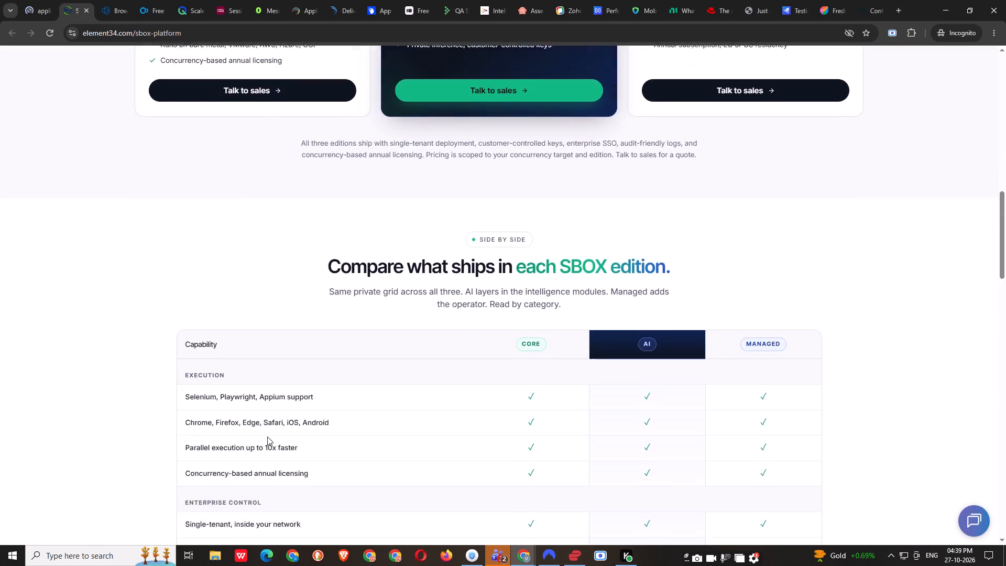
pyautogui.scroll(-19, 267, 436)
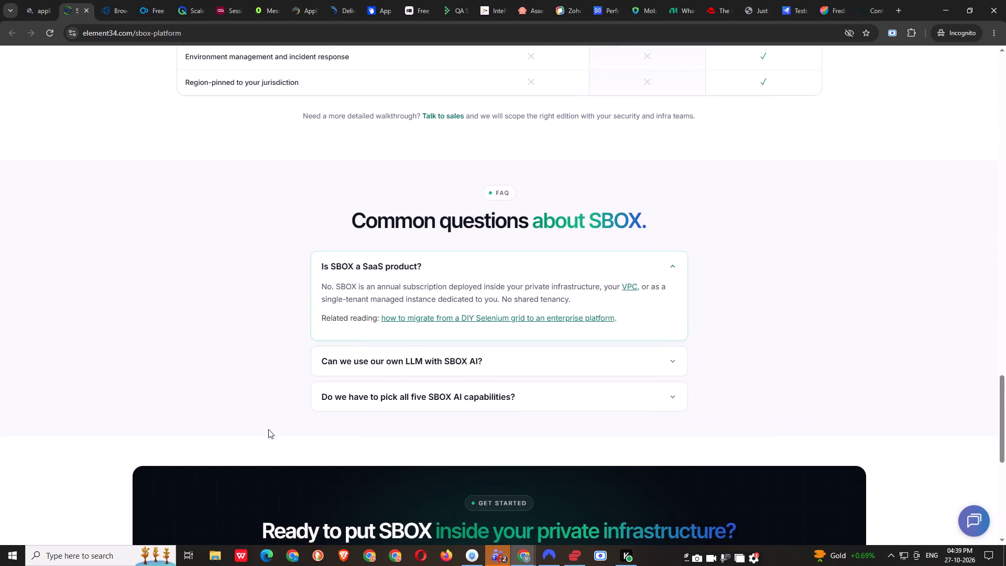
pyautogui.scroll(-5, 268, 429)
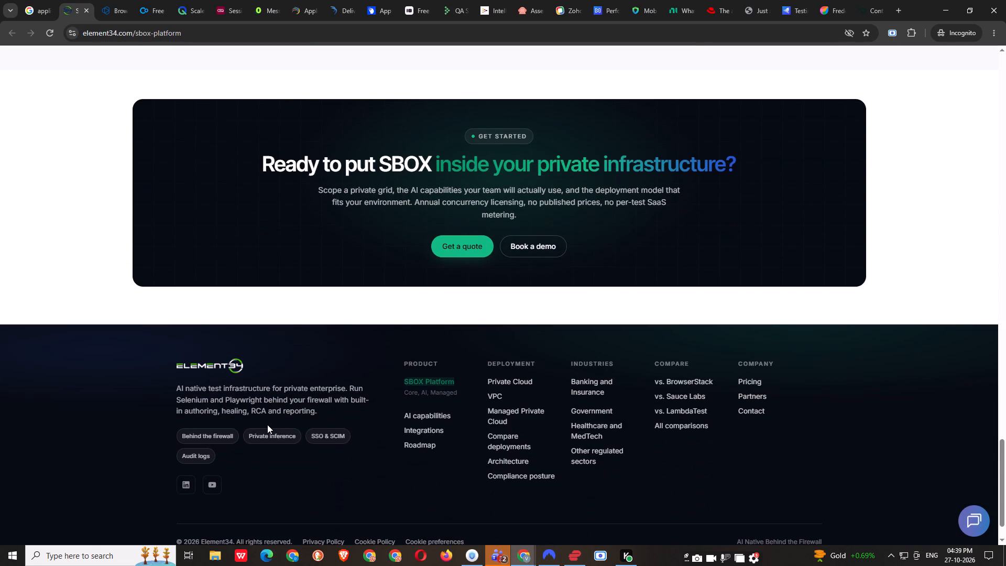
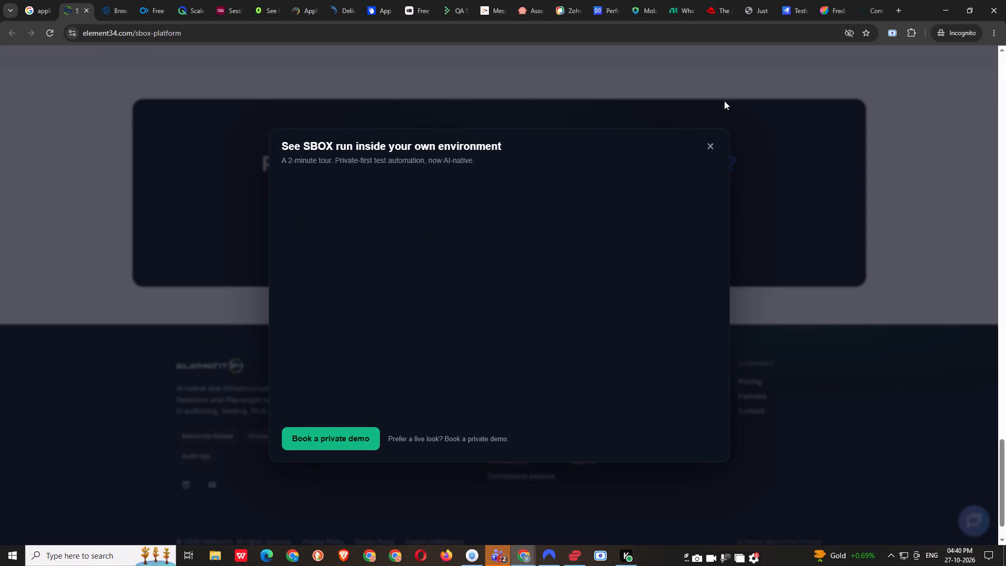
# Copy "element34" from the landing page's address, find it in the Ads Clicked Tracker sheet, and enter 1 in the ghostinspector.com row for 27-Oct-26.
pyautogui.click(713, 144)
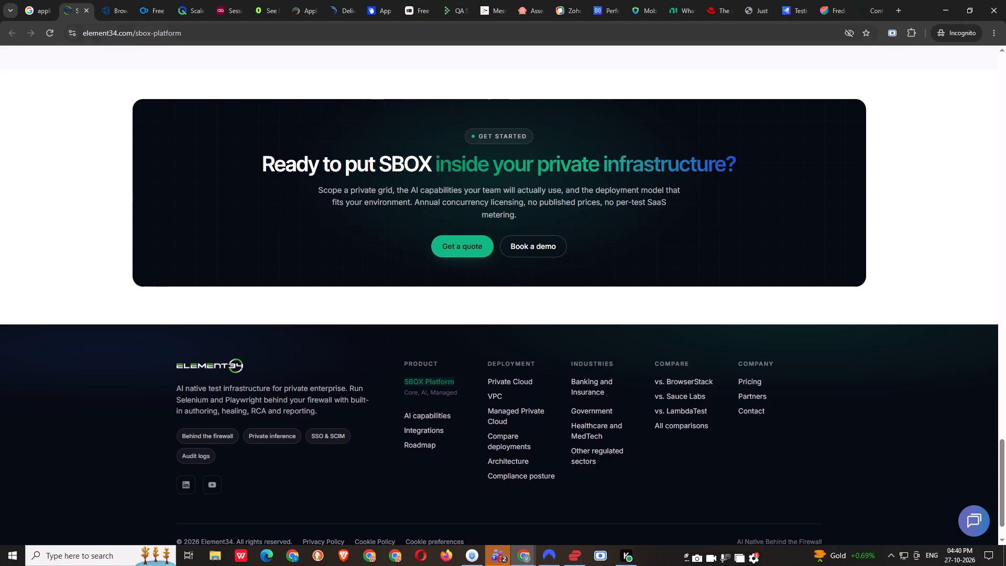
pyautogui.doubleClick(84, 29)
pyautogui.hotkey('ctrl', 'c')
pyautogui.hotkey('ctrl', 'c')
pyautogui.hotkey('ctrl', 'c')
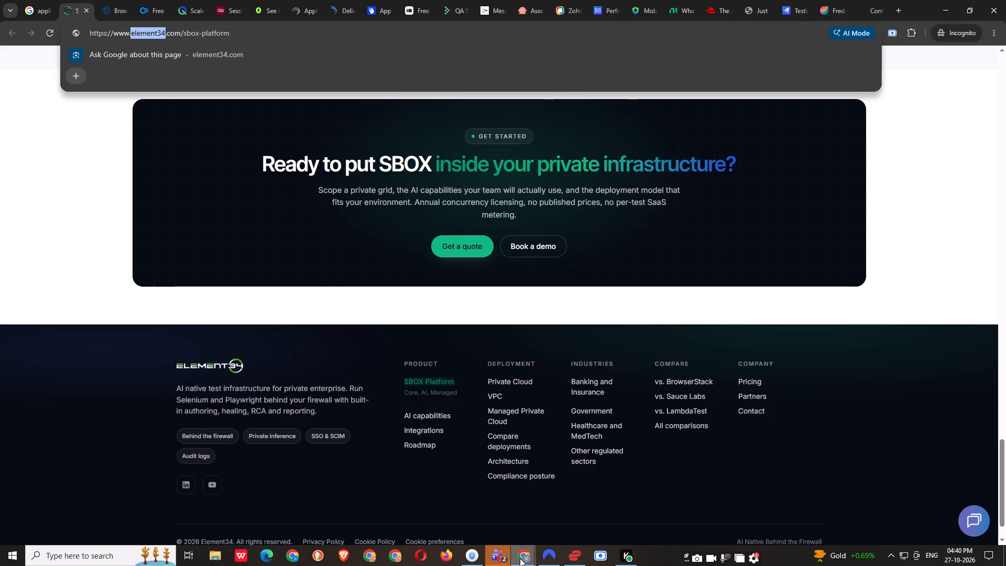
pyautogui.click(520, 559)
pyautogui.click(505, 519)
pyautogui.hotkey('ctrl', 'f')
pyautogui.hotkey('ctrl', 'v')
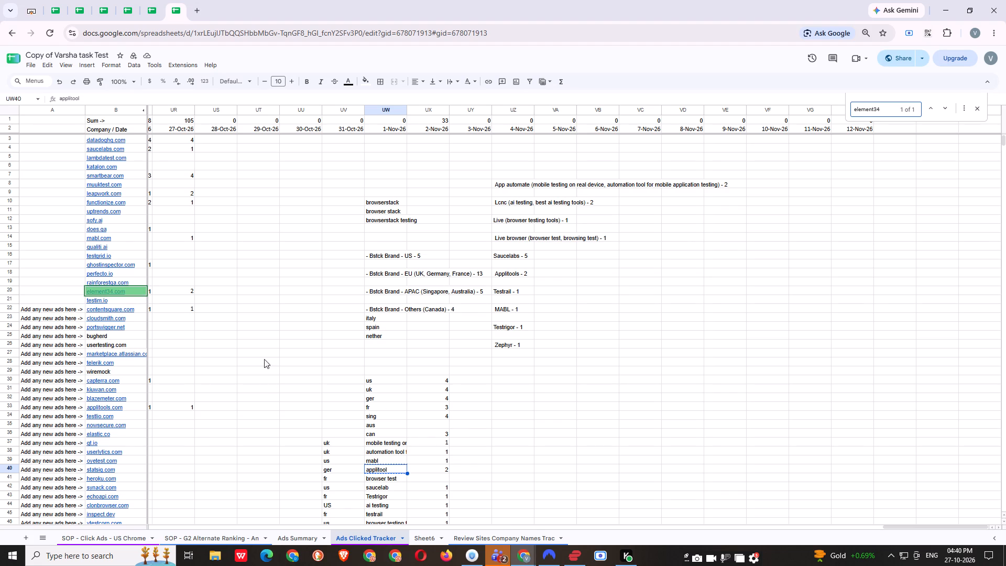
pyautogui.click(179, 265)
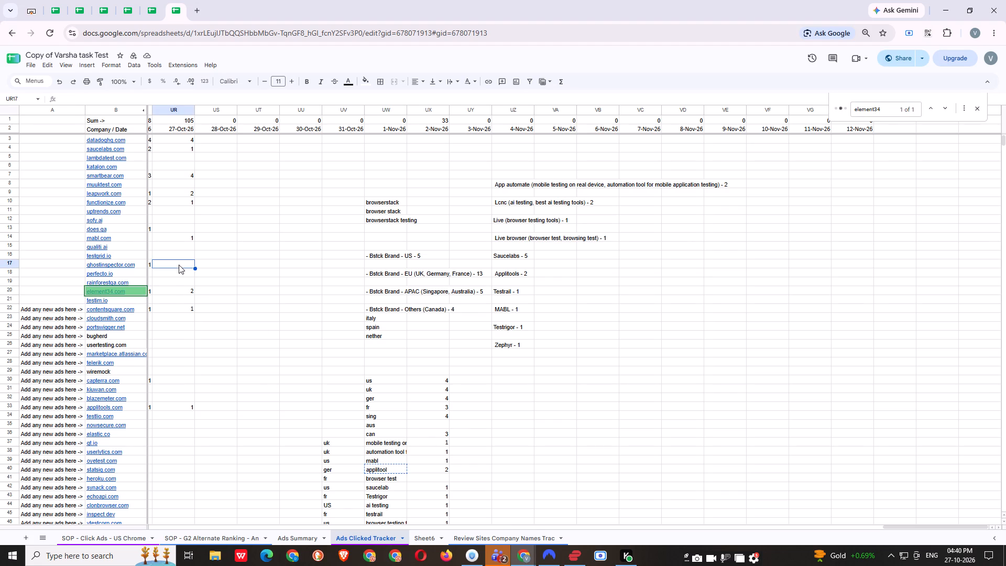
pyautogui.press('1')
pyautogui.press('Return')
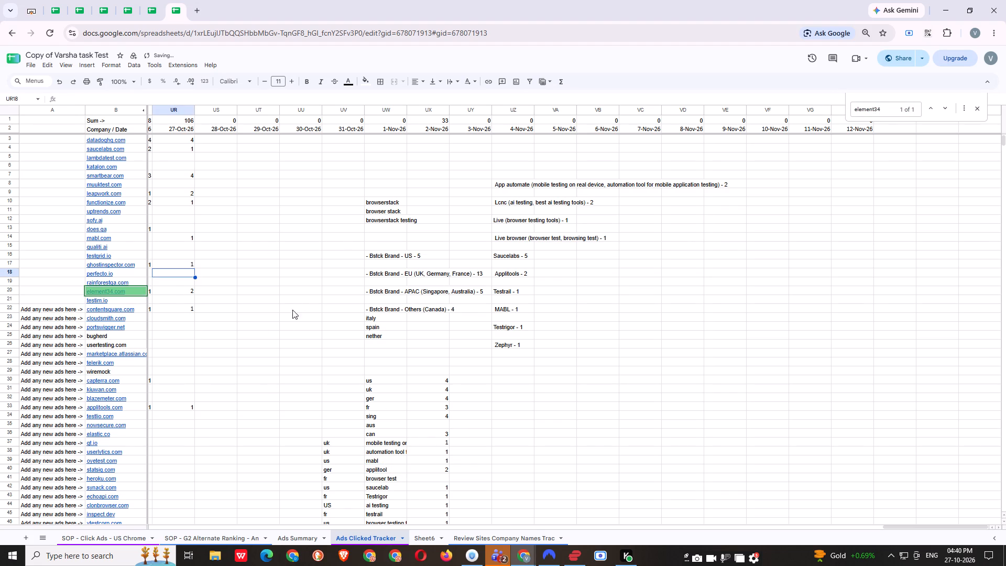
# Copy "testmo" from its ad page's address, decline optional cookies, find it in the tracker sheet, and enter 2 in the ibm.com row for 27-Oct-26.
pyautogui.click(513, 558)
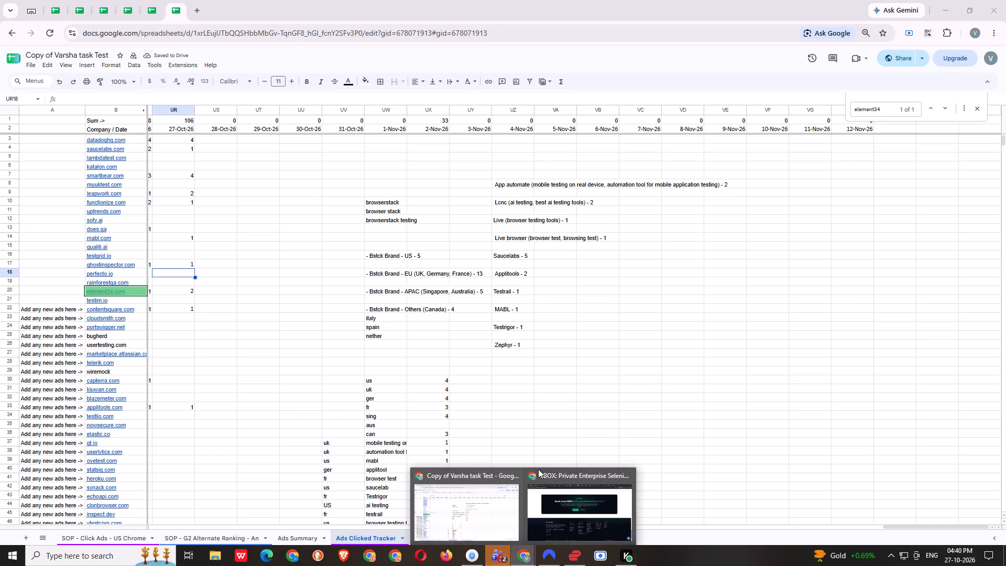
pyautogui.click(542, 513)
pyautogui.moveTo(112, 17); pyautogui.dragTo(112, 23)
pyautogui.doubleClick(85, 32)
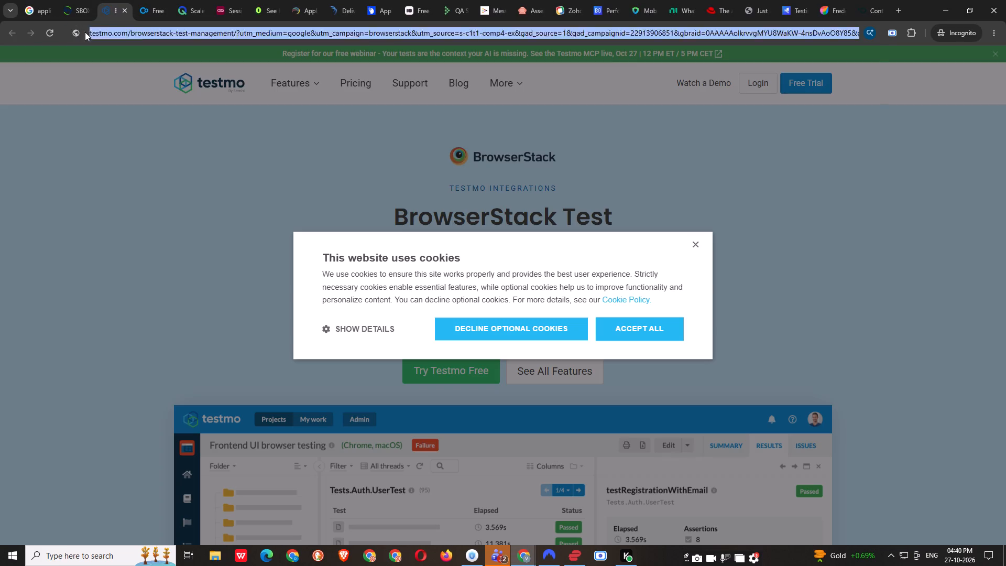
pyautogui.hotkey('ctrl', 'c')
pyautogui.hotkey('ctrl', 'c')
pyautogui.click(499, 325)
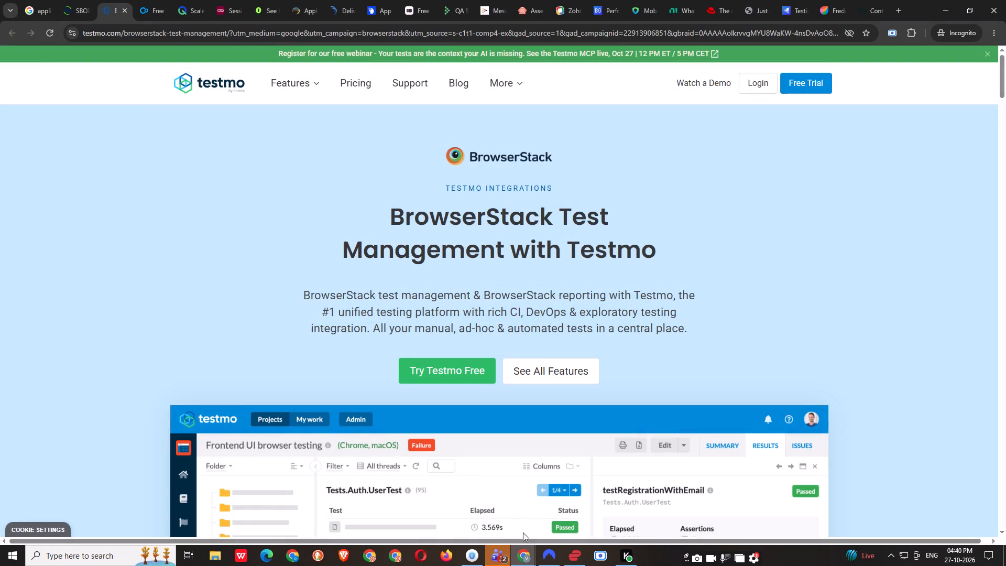
pyautogui.click(530, 553)
pyautogui.click(509, 532)
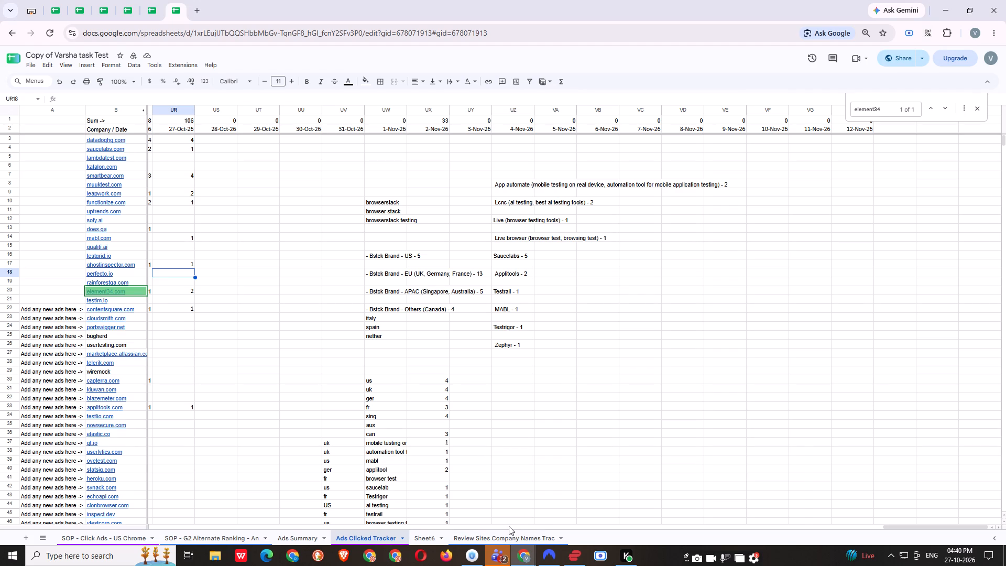
pyautogui.hotkey('ctrl', 'f')
pyautogui.hotkey('ctrl', 'v')
pyautogui.scroll(-4, 215, 448)
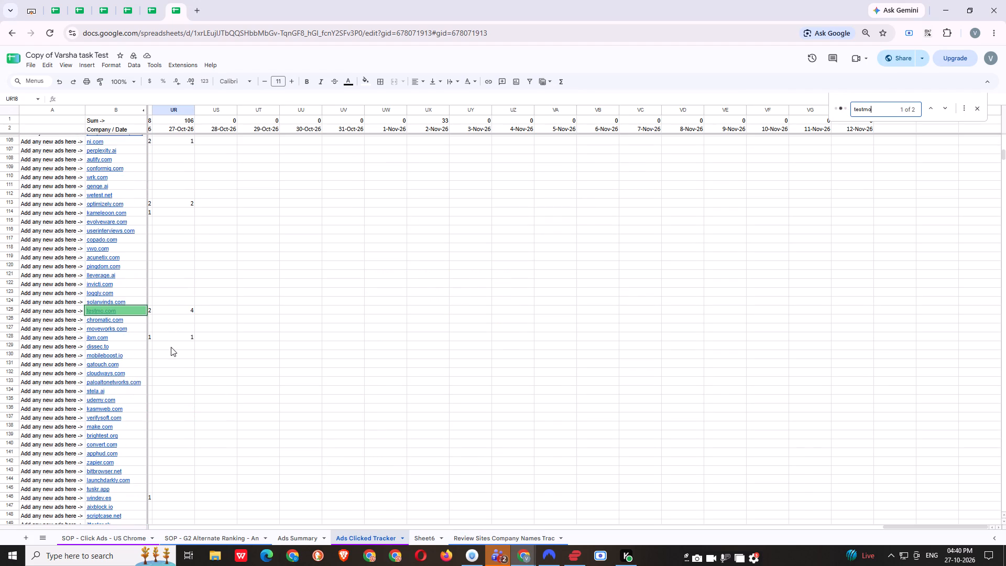
pyautogui.click(180, 339)
pyautogui.press('2')
pyautogui.press('Return')
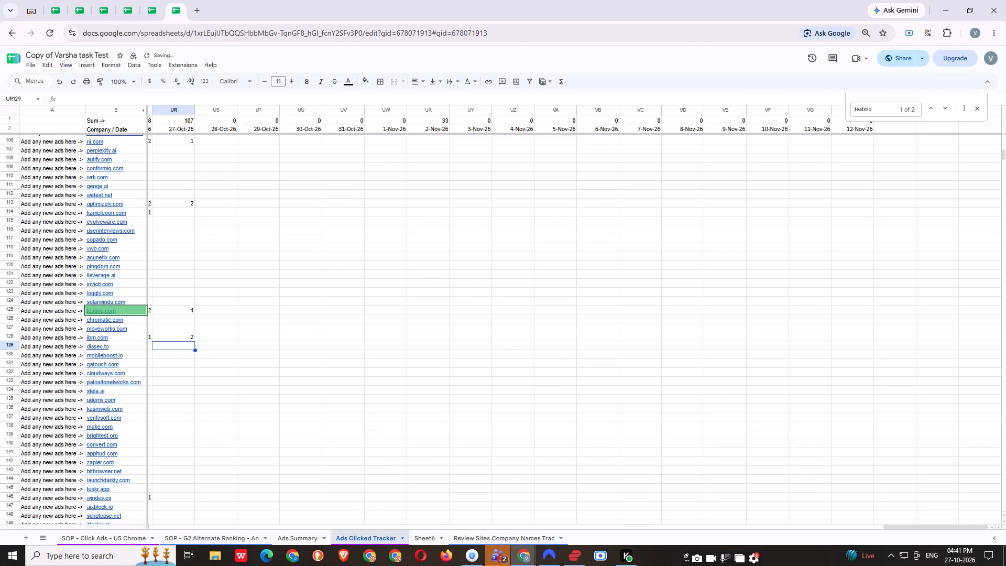
# Copy "cookiebot" from its ad page's address, deny cookies, find it in the tracker sheet, and enter 1 in its 27-Oct-26 cell.
pyautogui.click(524, 554)
pyautogui.click(562, 511)
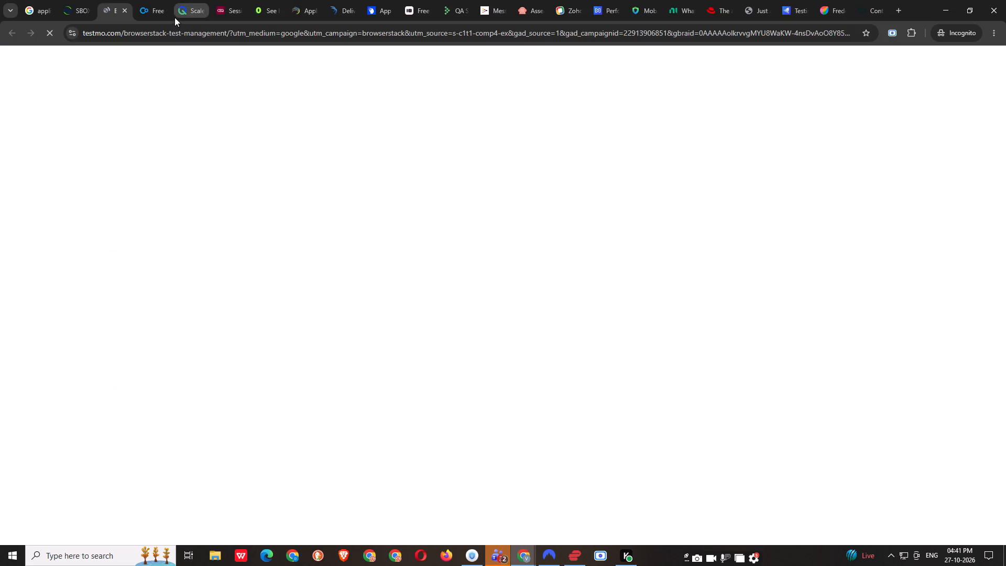
pyautogui.click(158, 8)
pyautogui.doubleClick(101, 30)
pyautogui.hotkey('ctrl', 'c')
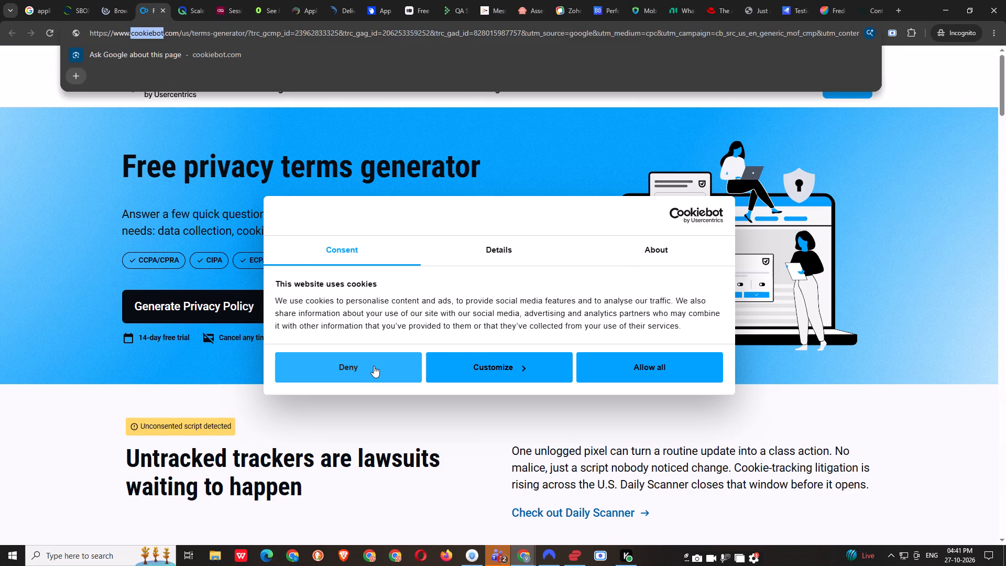
pyautogui.hotkey('ctrl', 'c')
pyautogui.click(374, 366)
pyautogui.click(521, 554)
pyautogui.click(508, 536)
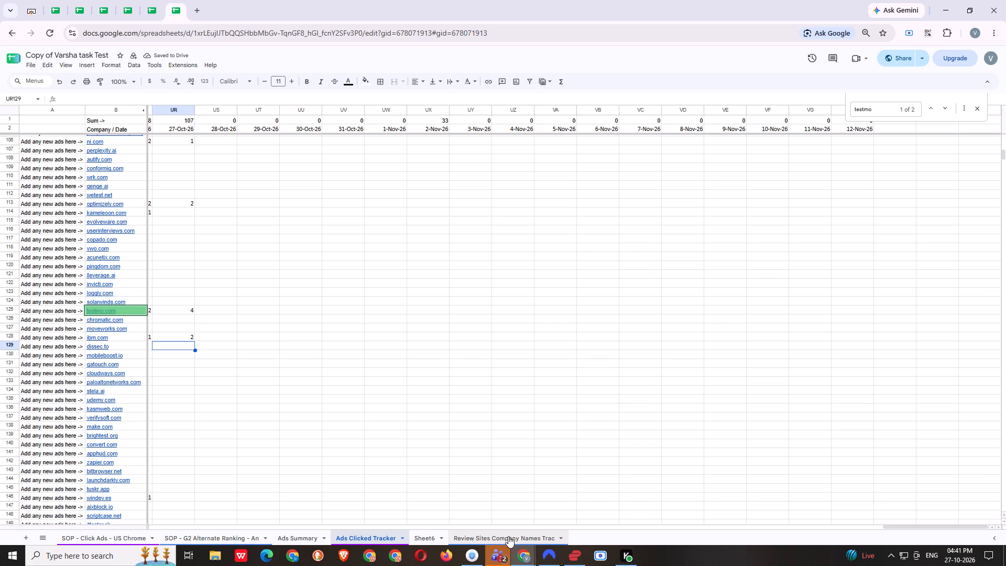
pyautogui.hotkey('ctrl', 'f')
pyautogui.hotkey('ctrl', 'v')
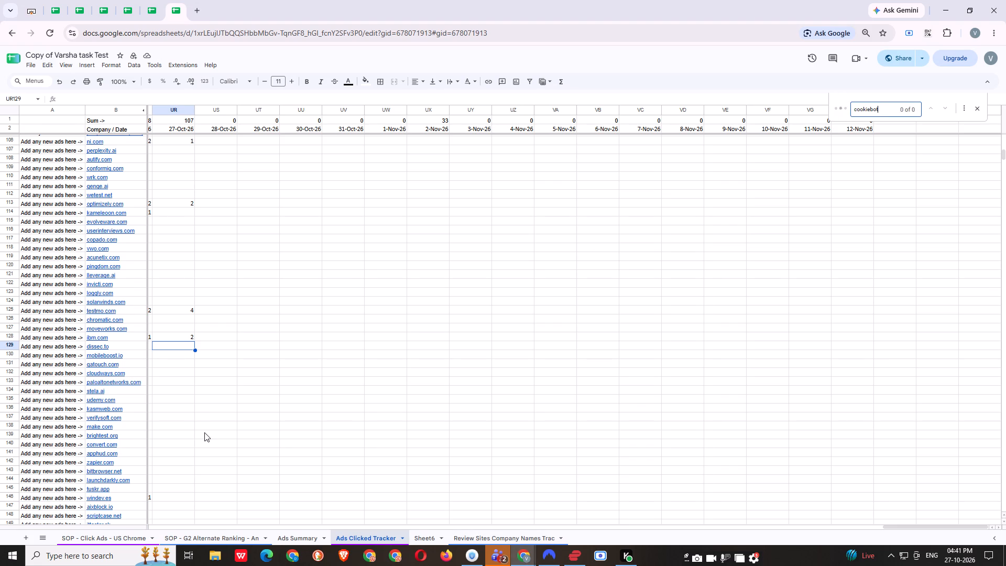
pyautogui.scroll(-4, 203, 432)
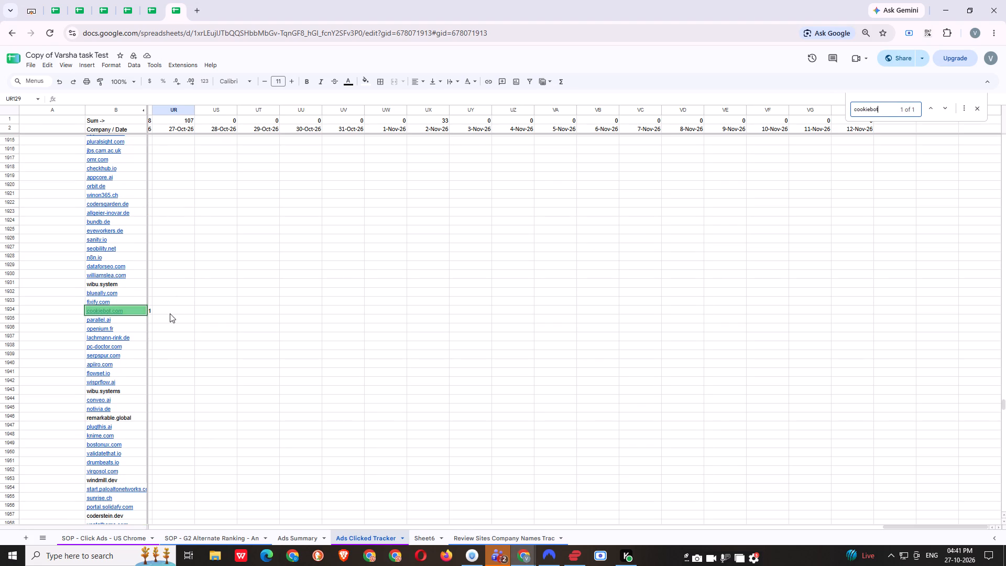
pyautogui.click(170, 313)
pyautogui.press('1')
pyautogui.press('Return')
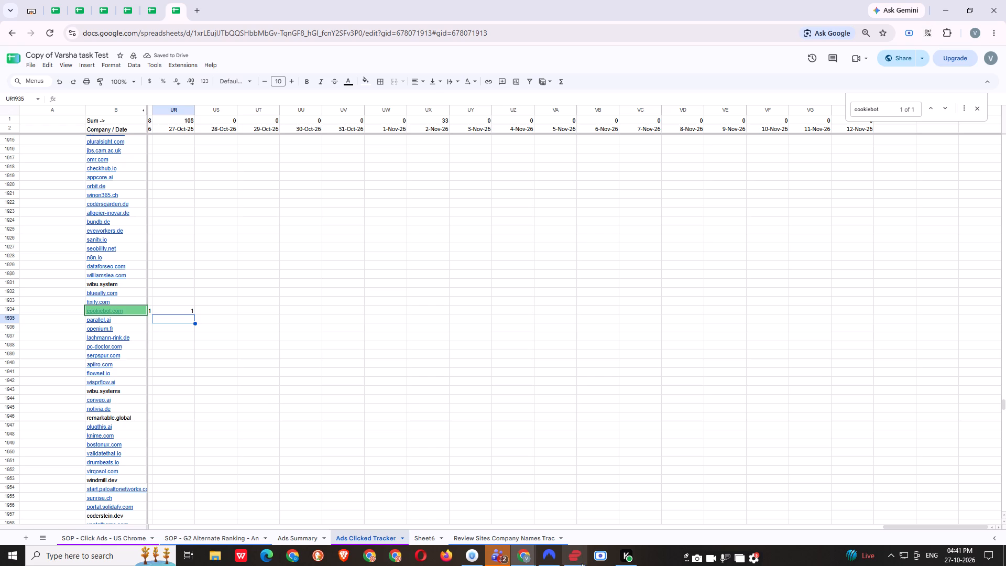
# Copy "accelq" from its ad page's address, find it in the tracker sheet, and set its 27-Oct-26 count to 3.
pyautogui.click(526, 559)
pyautogui.click(565, 521)
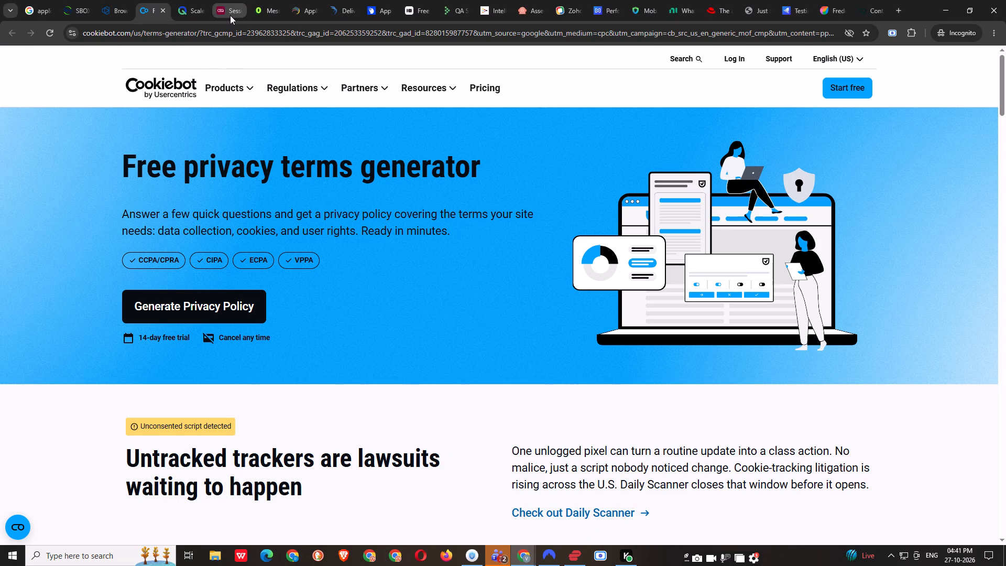
pyautogui.click(183, 13)
pyautogui.doubleClick(95, 30)
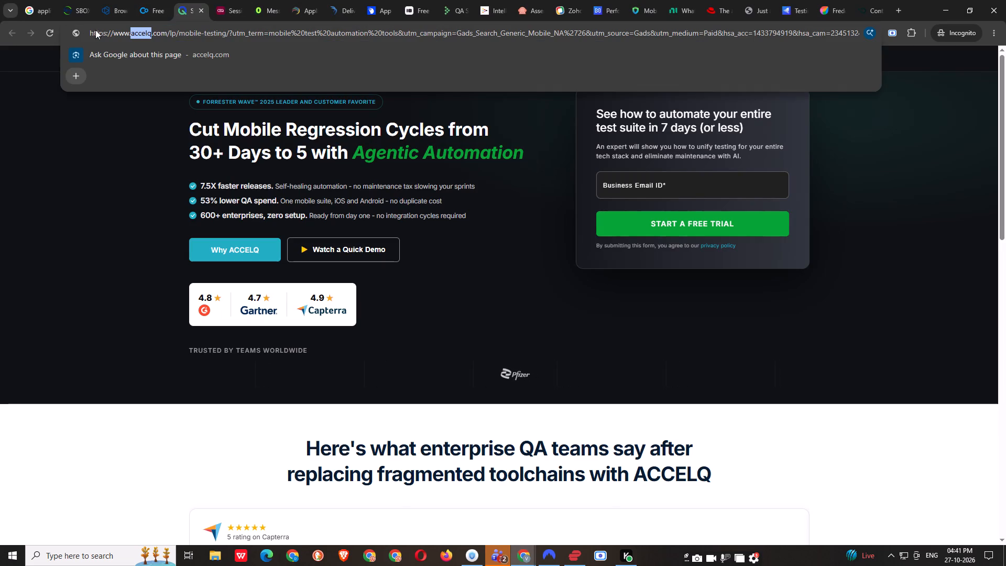
pyautogui.hotkey('ctrl', 'c')
pyautogui.hotkey('ctrl', 'c')
pyautogui.hotkey('ctrl', 'c')
pyautogui.click(521, 557)
pyautogui.click(508, 520)
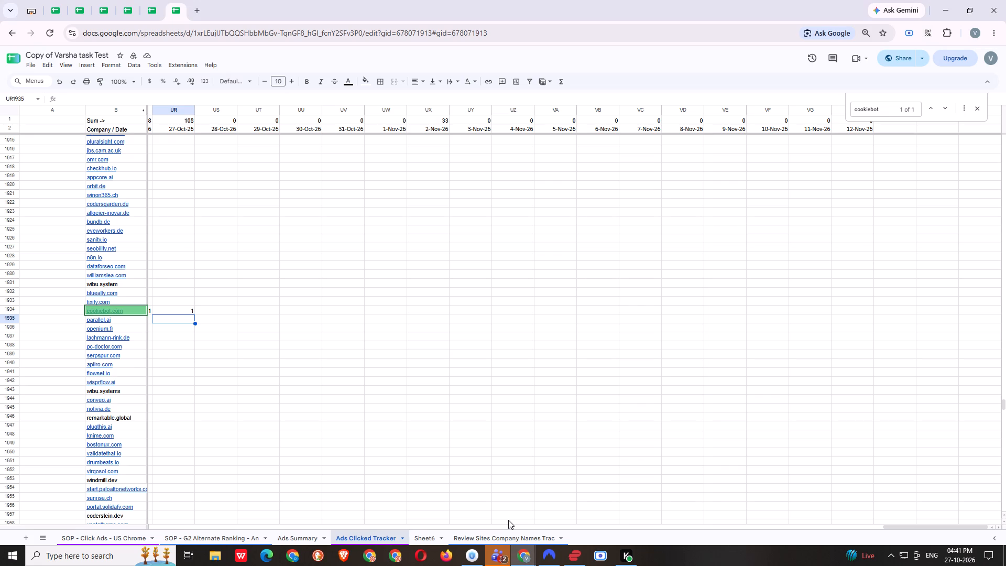
pyautogui.hotkey('ctrl', 'f')
pyautogui.hotkey('ctrl', 'v')
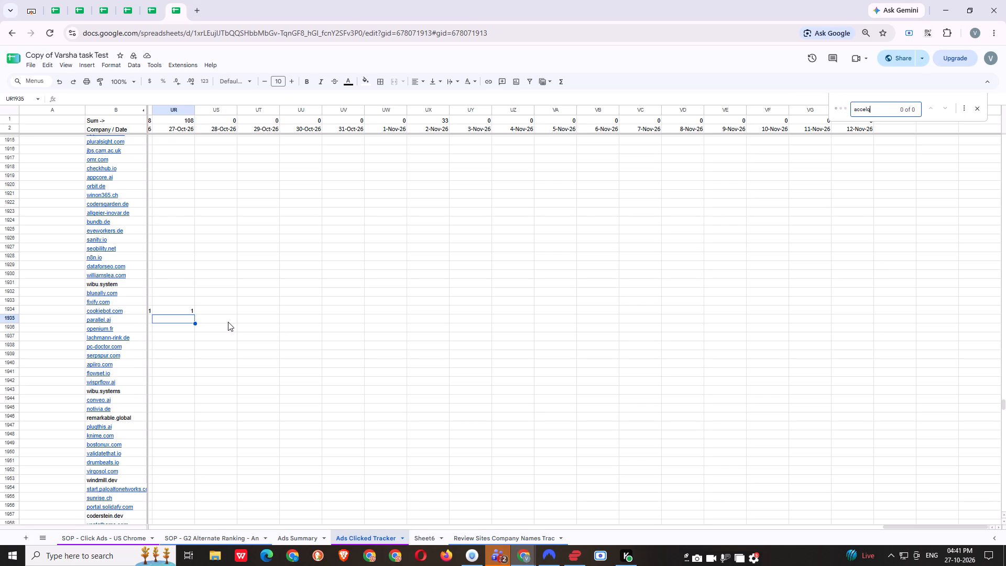
pyautogui.scroll(3, 196, 398)
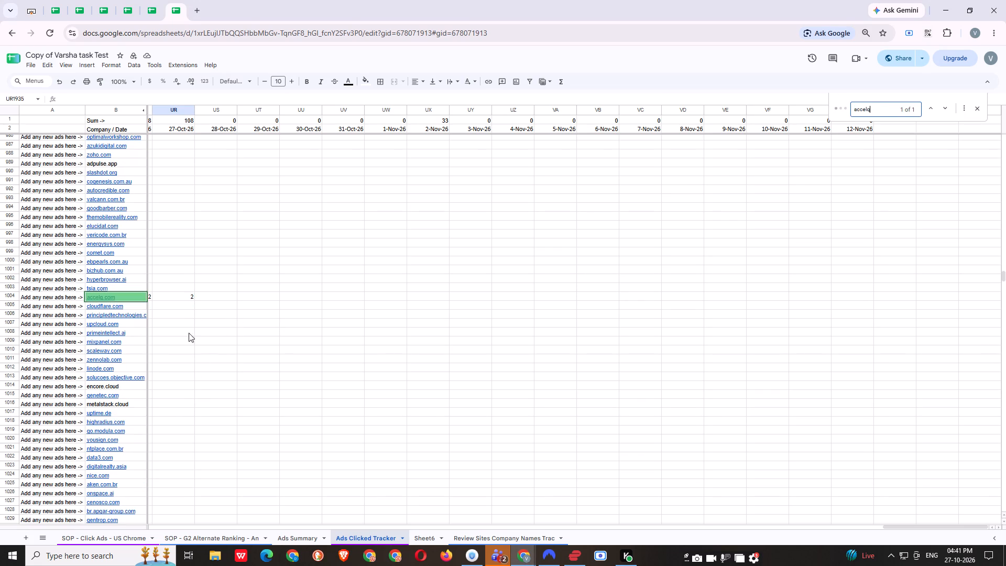
pyautogui.click(173, 297)
pyautogui.press('3')
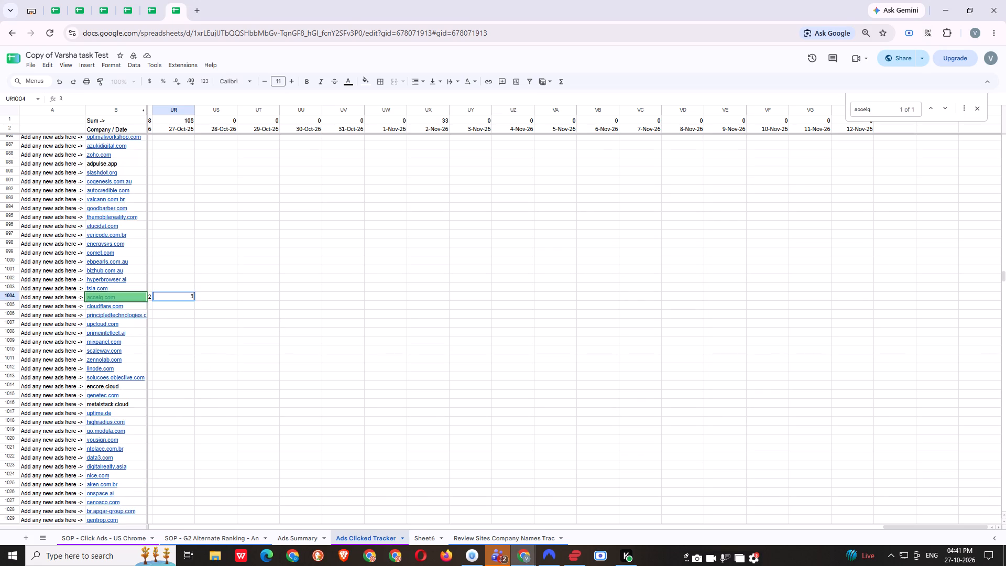
pyautogui.press('Return')
# Copy "contentsquare" from its ad page's address, find it in the tracker sheet, and set its 27-Oct-26 count to 2.
pyautogui.click(525, 554)
pyautogui.click(538, 526)
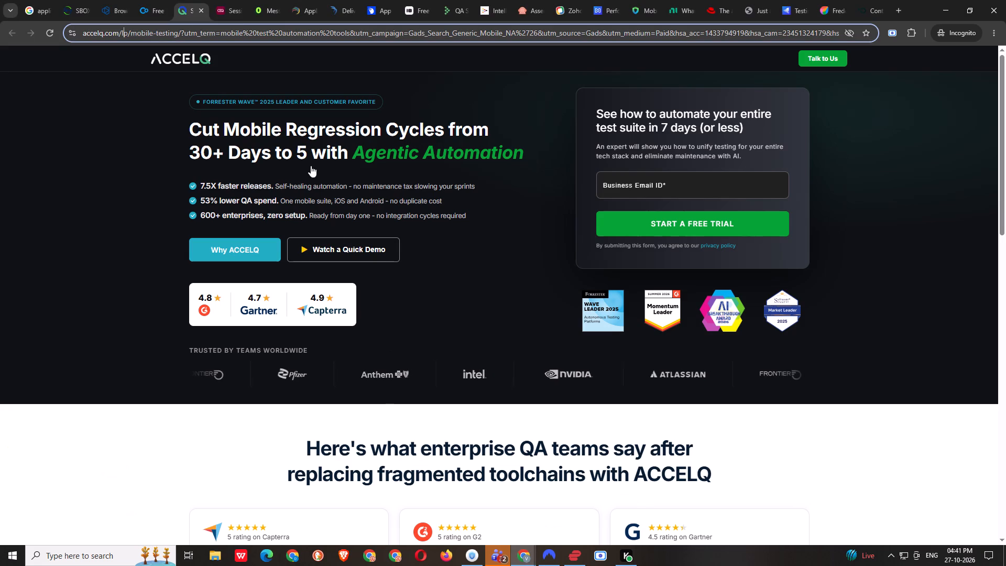
pyautogui.click(224, 8)
pyautogui.click(107, 32)
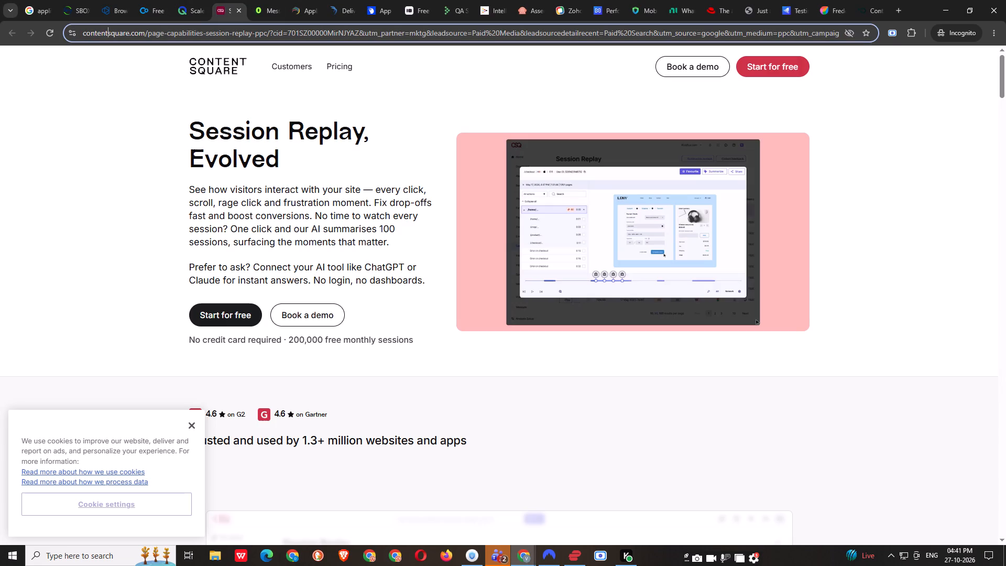
pyautogui.doubleClick(107, 32)
pyautogui.hotkey('ctrl', 'c')
pyautogui.hotkey('ctrl', 'c')
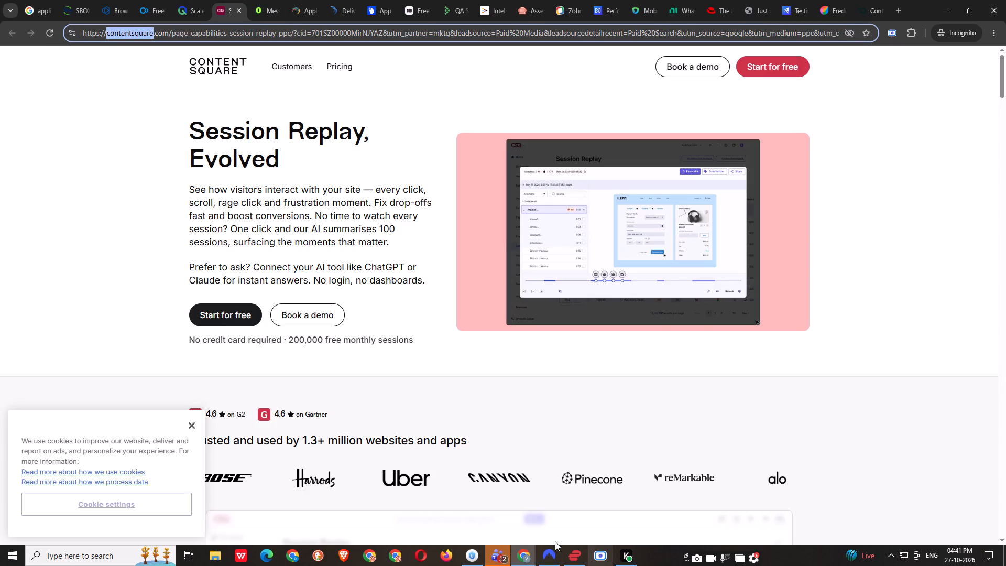
pyautogui.hotkey('ctrl', 'c')
pyautogui.click(523, 551)
pyautogui.click(509, 530)
pyautogui.hotkey('ctrl', 'f')
pyautogui.hotkey('ctrl', 'v')
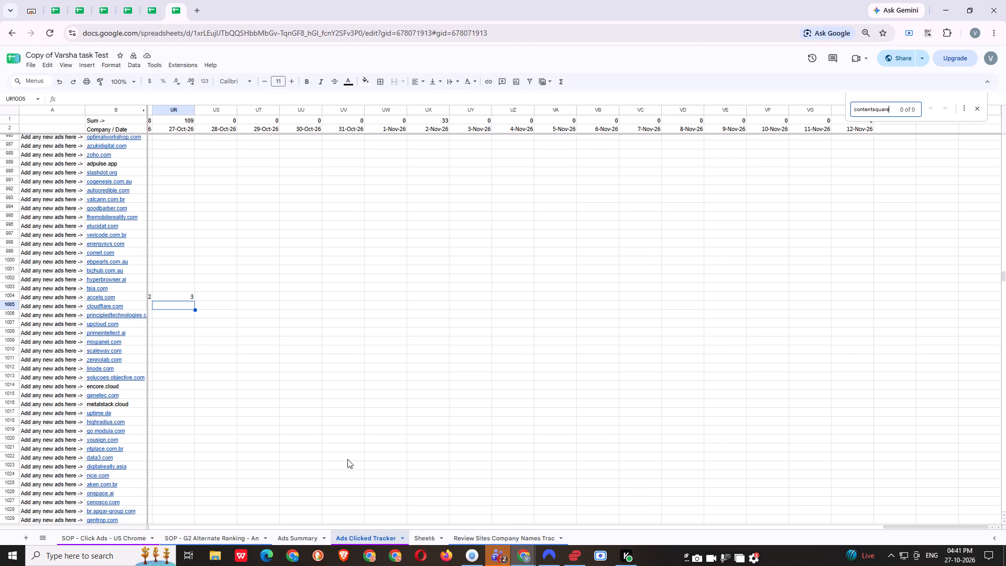
pyautogui.scroll(1, 288, 435)
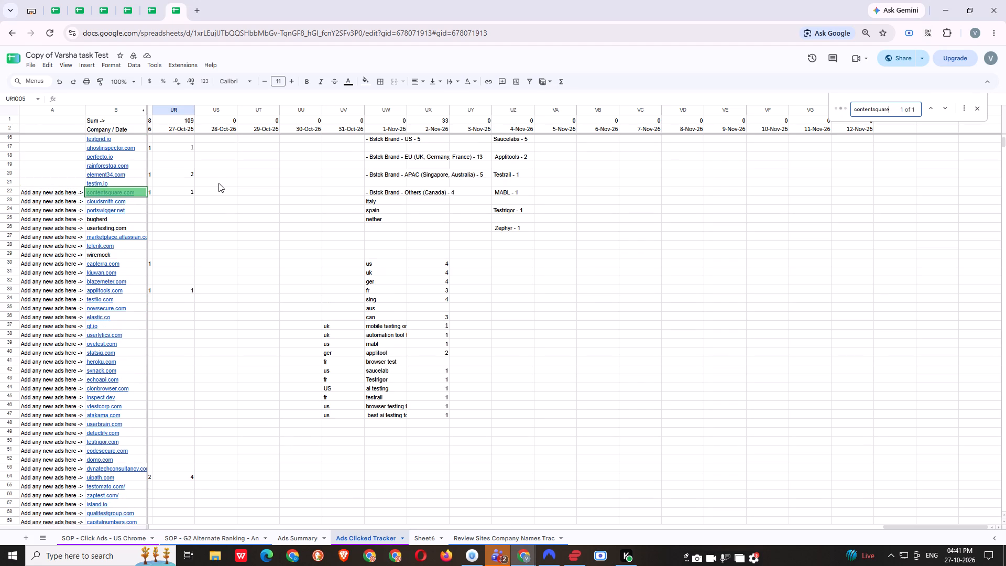
pyautogui.click(181, 195)
pyautogui.press('2')
pyautogui.press('Return')
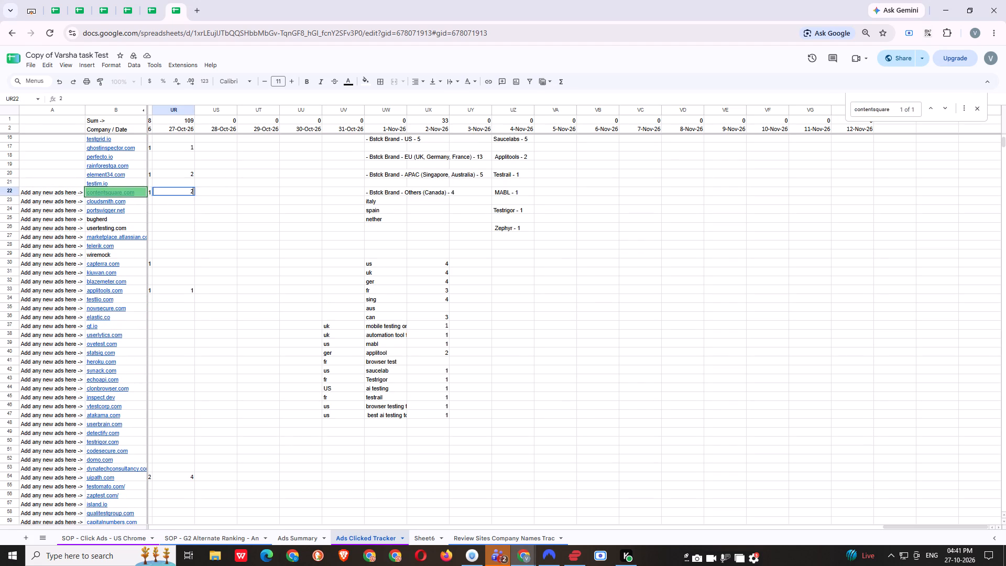
# Copy "optimizely" from its ad page's address, find it in the tracker sheet, and set its 27-Oct-26 count to 3.
pyautogui.click(517, 548)
pyautogui.click(551, 521)
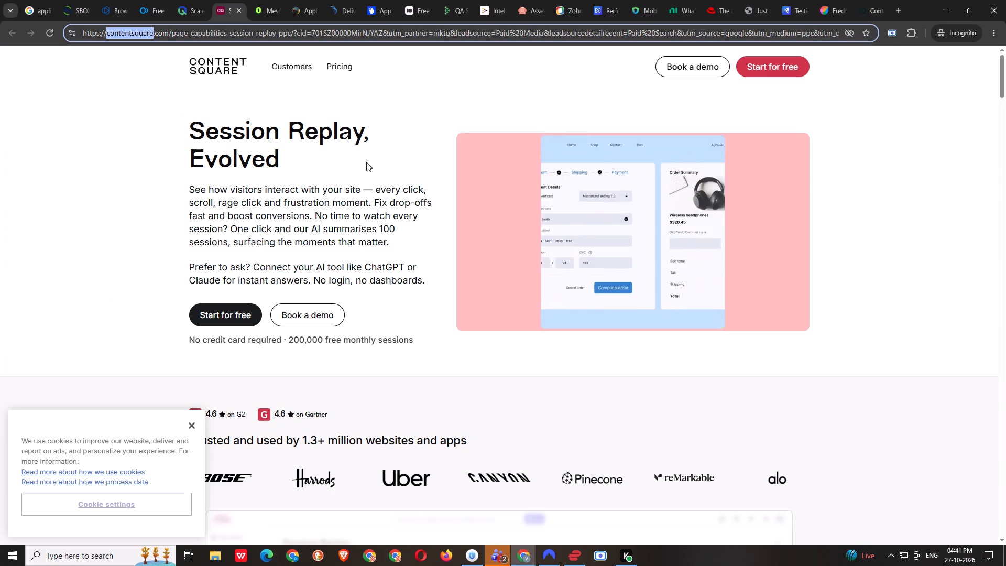
pyautogui.click(267, 10)
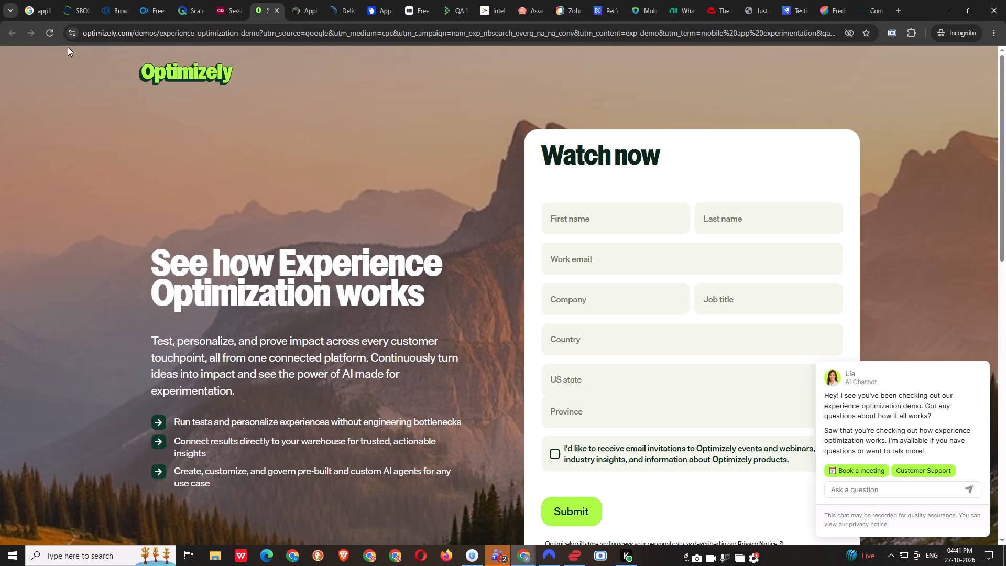
pyautogui.doubleClick(94, 32)
pyautogui.hotkey('ctrl', 'c')
pyautogui.hotkey('ctrl', 'c')
pyautogui.hotkey('ctrl', 'c')
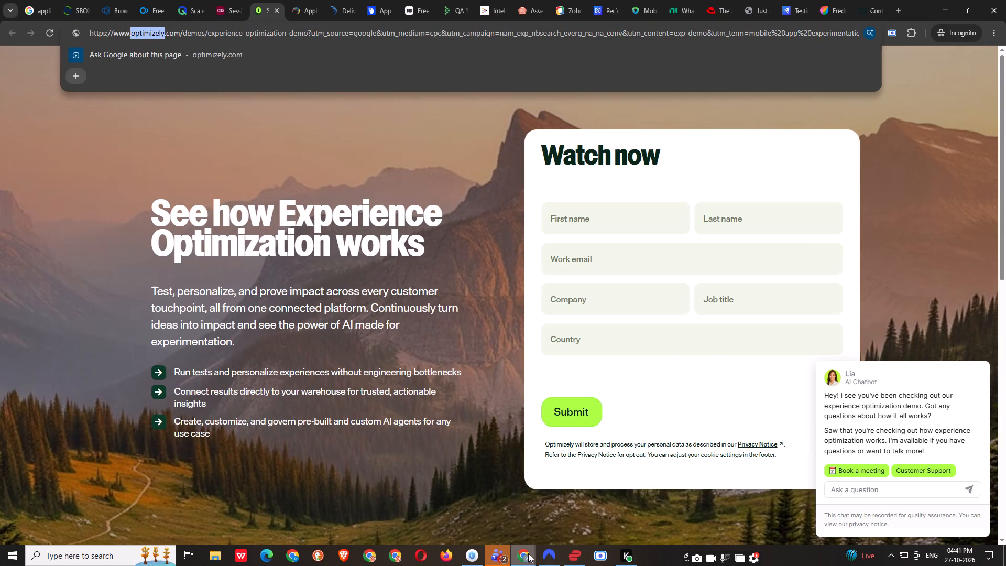
pyautogui.click(528, 553)
pyautogui.click(493, 526)
pyautogui.hotkey('ctrl', 'f')
pyautogui.hotkey('ctrl', 'v')
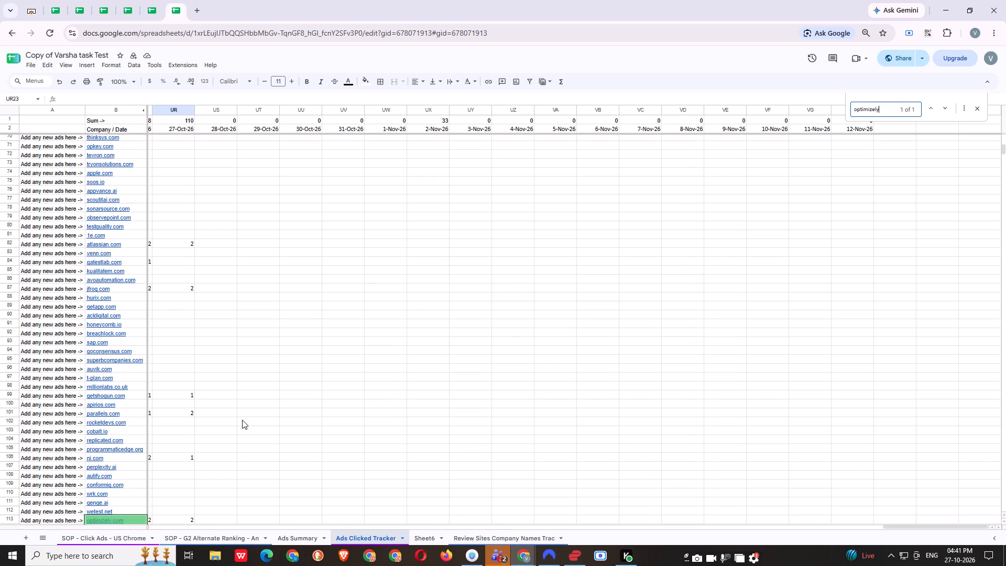
pyautogui.scroll(-3, 211, 368)
pyautogui.click(176, 361)
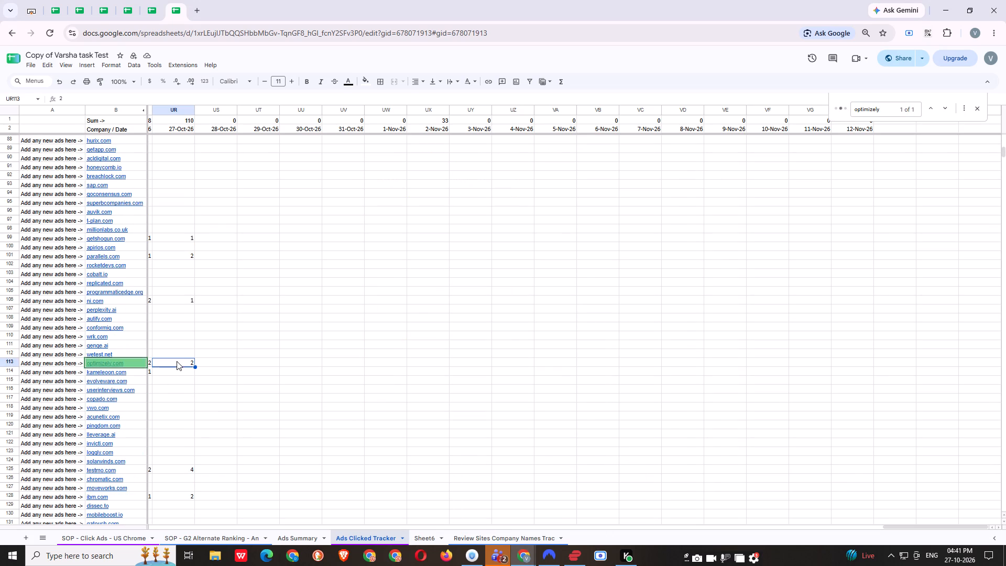
pyautogui.press('3')
pyautogui.press('Return')
# Copy "manageengine" from its ad page's address, find it in the tracker sheet, and enter 1 in its 27-Oct-26 cell.
pyautogui.click(527, 561)
pyautogui.click(563, 524)
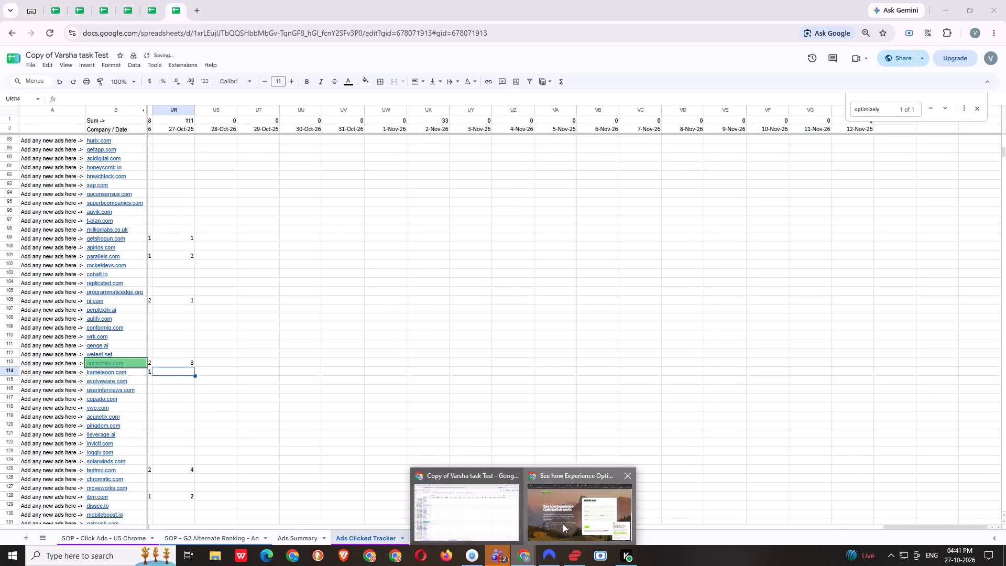
pyautogui.click(293, 11)
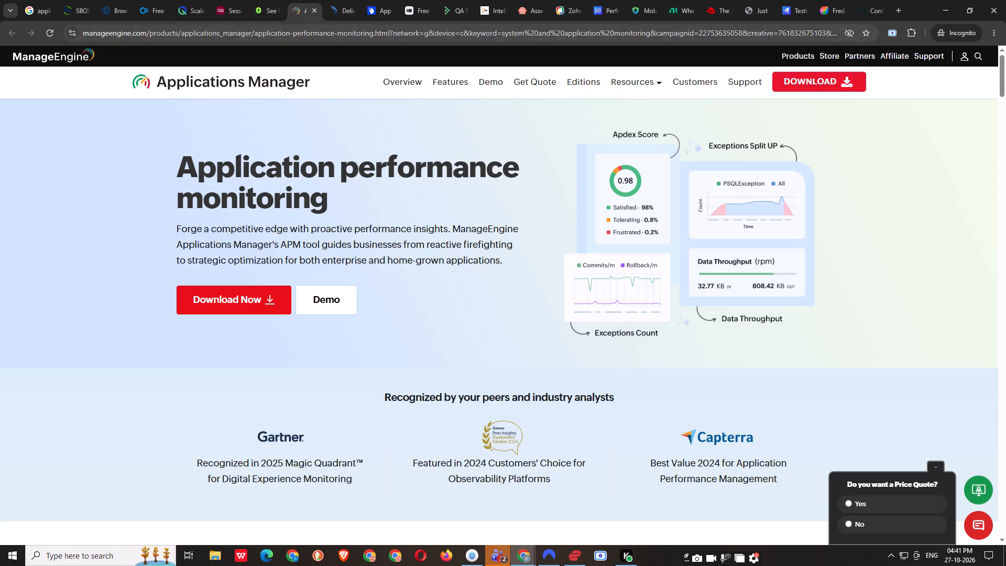
pyautogui.doubleClick(101, 32)
pyautogui.hotkey('ctrl', 'c')
pyautogui.hotkey('ctrl', 'c')
pyautogui.hotkey('ctrl', 'c')
pyautogui.click(529, 554)
pyautogui.click(505, 526)
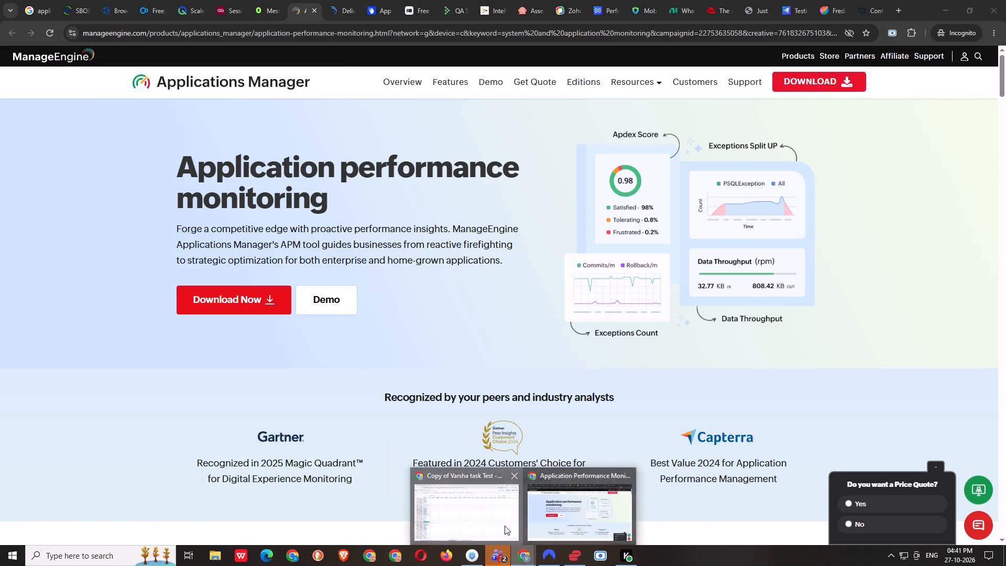
pyautogui.hotkey('ctrl', 'f')
pyautogui.hotkey('ctrl', 'v')
pyautogui.scroll(-2, 237, 403)
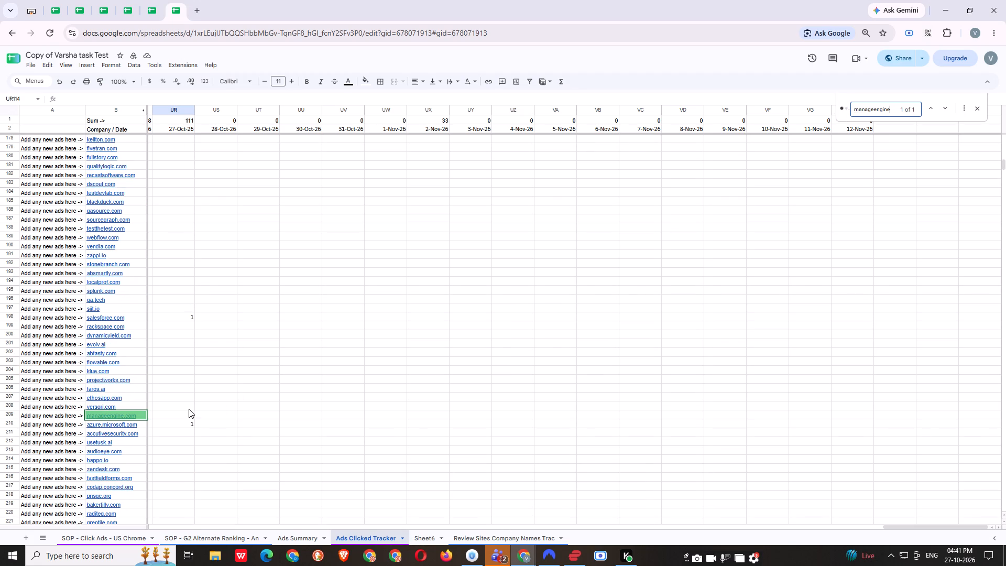
pyautogui.click(174, 416)
pyautogui.press('1')
pyautogui.press('Return')
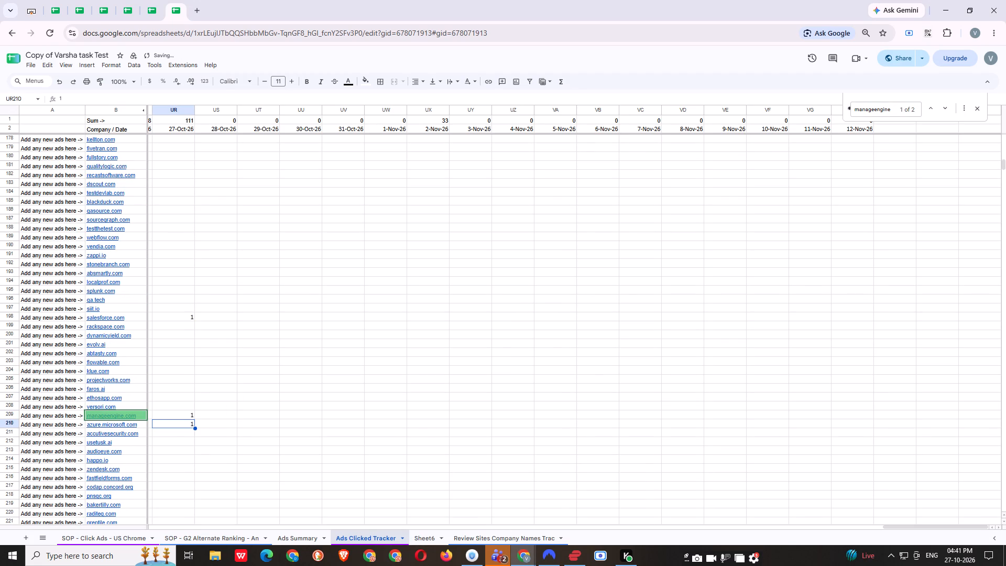
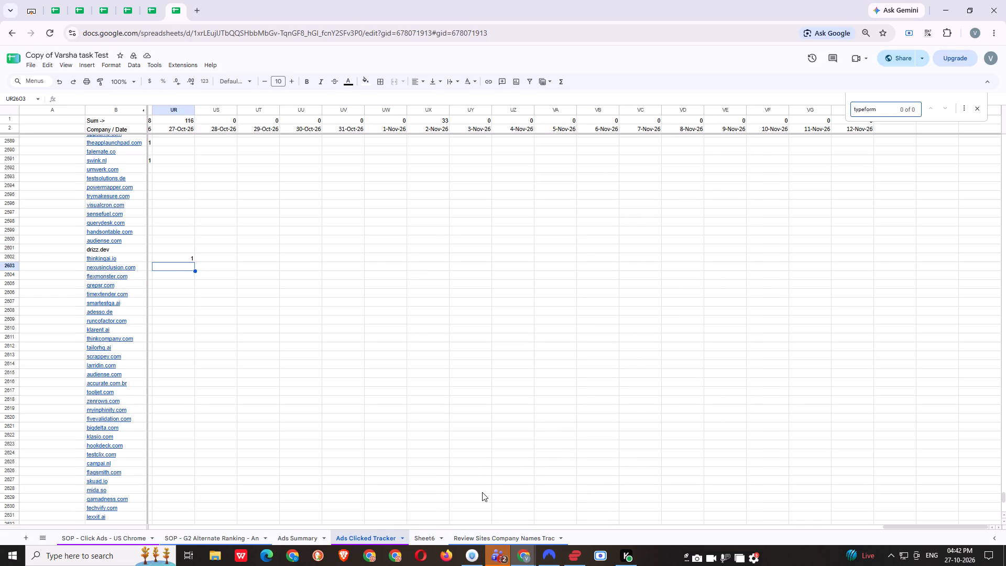
pyautogui.scroll(1, 424, 482)
pyautogui.click(184, 190)
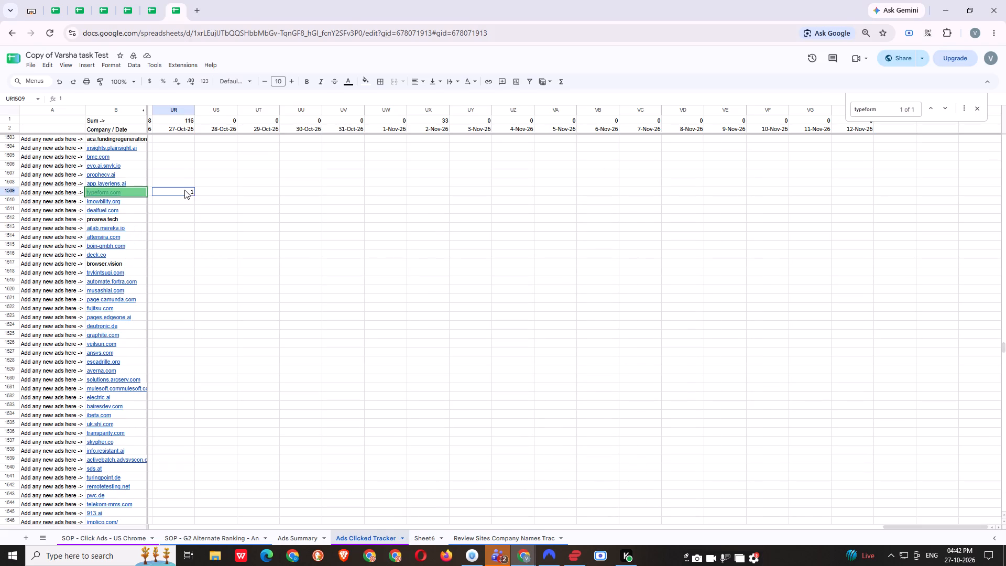
pyautogui.press('3')
pyautogui.press('BackSpace')
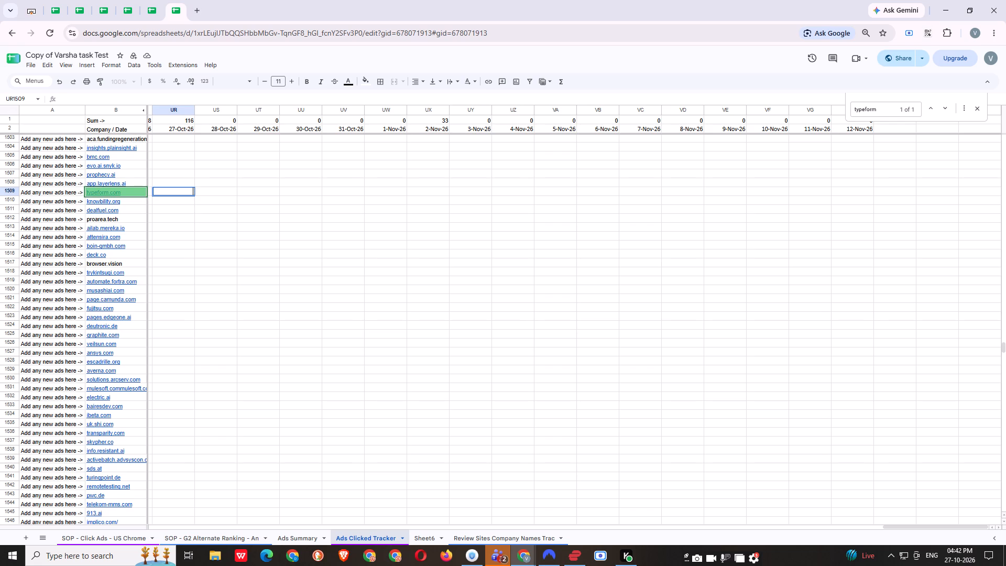
pyautogui.press('2')
pyautogui.press('Return')
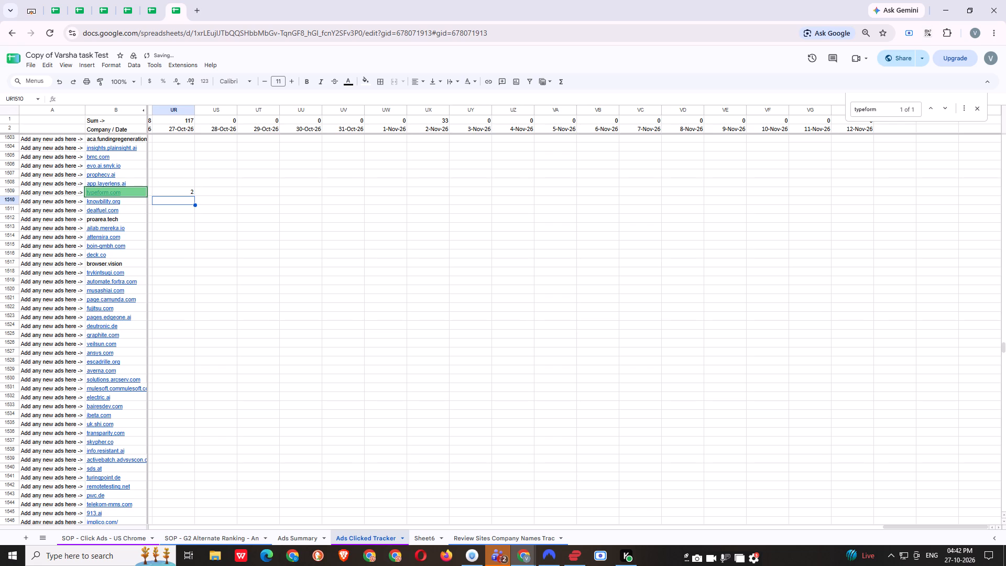
# Copy "testrail" from the TestRail ad page's address and decline optional cookies on that page.
pyautogui.click(518, 555)
pyautogui.click(593, 474)
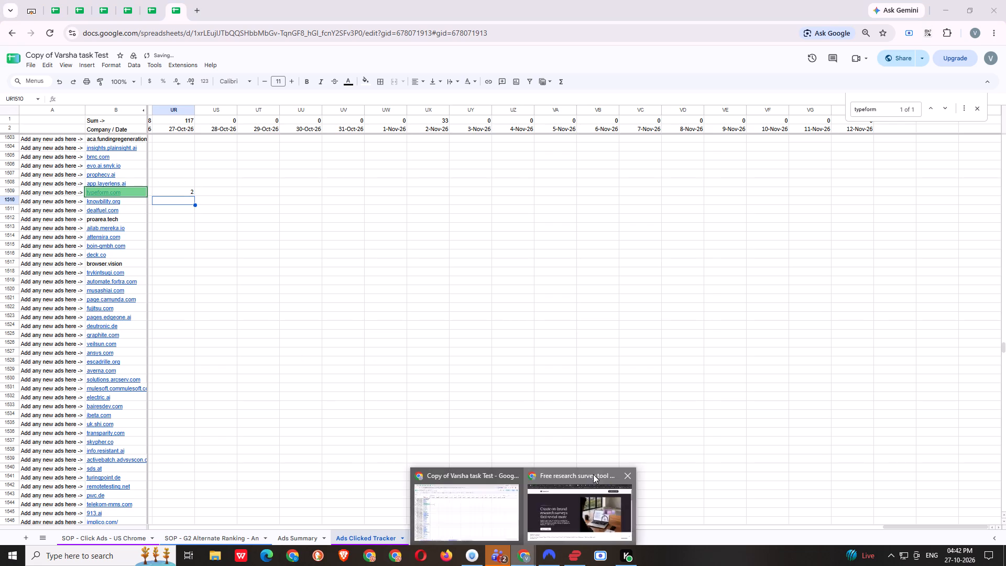
pyautogui.click(456, 9)
pyautogui.doubleClick(95, 27)
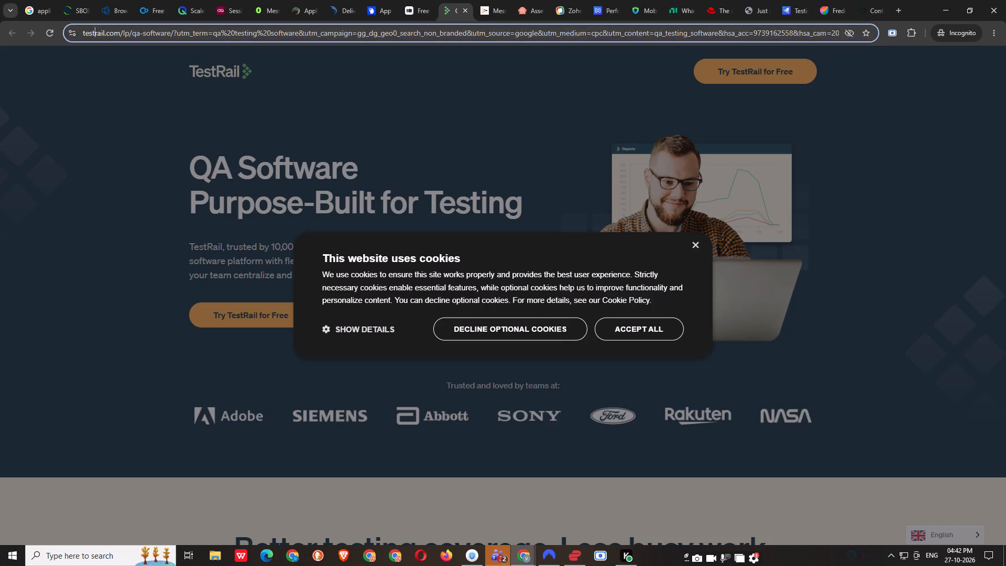
pyautogui.hotkey('ctrl', 'c')
pyautogui.hotkey('ctrl', 'c')
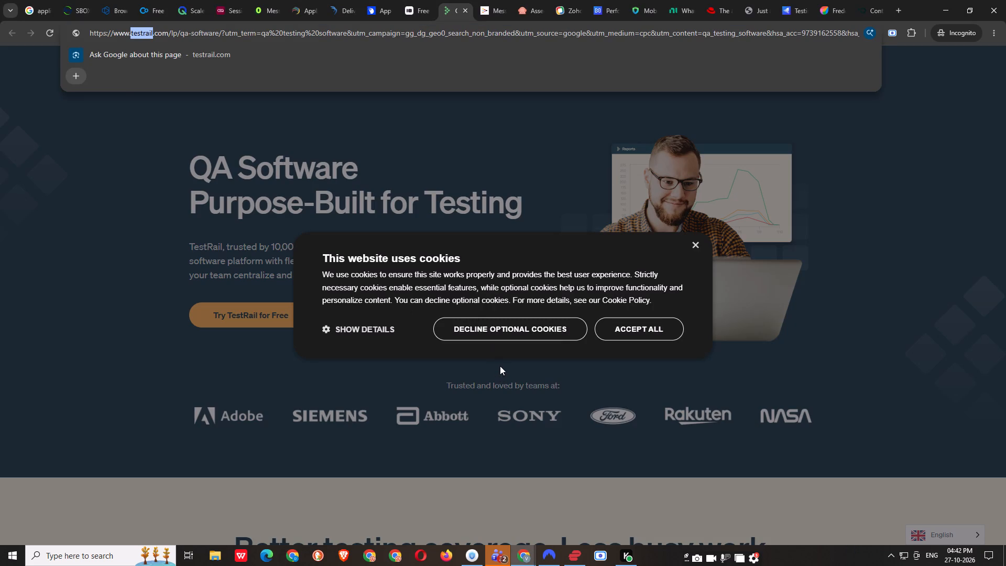
pyautogui.hotkey('ctrl', 'c')
pyautogui.click(491, 329)
# Find testrail.com in the tracker sheet's company column and set its 27-Oct-26 count to 3.
pyautogui.click(518, 562)
pyautogui.click(511, 527)
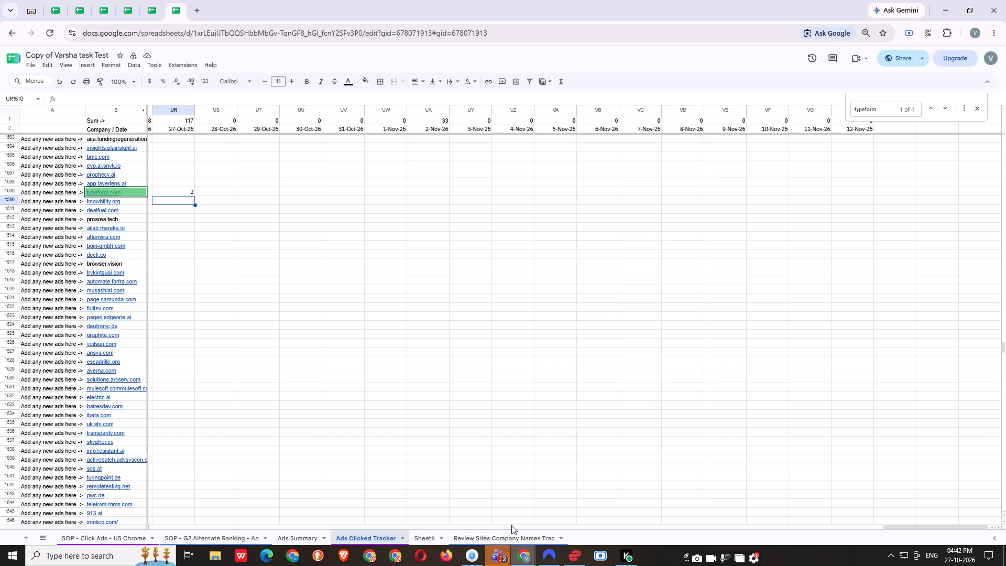
pyautogui.hotkey('ctrl', 'f')
pyautogui.hotkey('ctrl', 'v')
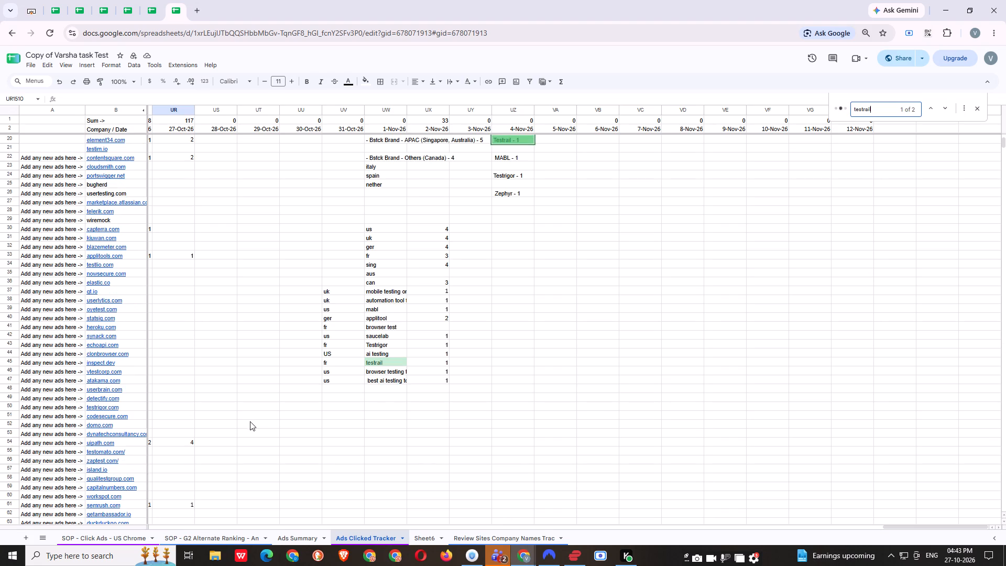
pyautogui.scroll(1, 240, 416)
pyautogui.press('Return')
pyautogui.press('Return')
pyautogui.scroll(-1, 235, 393)
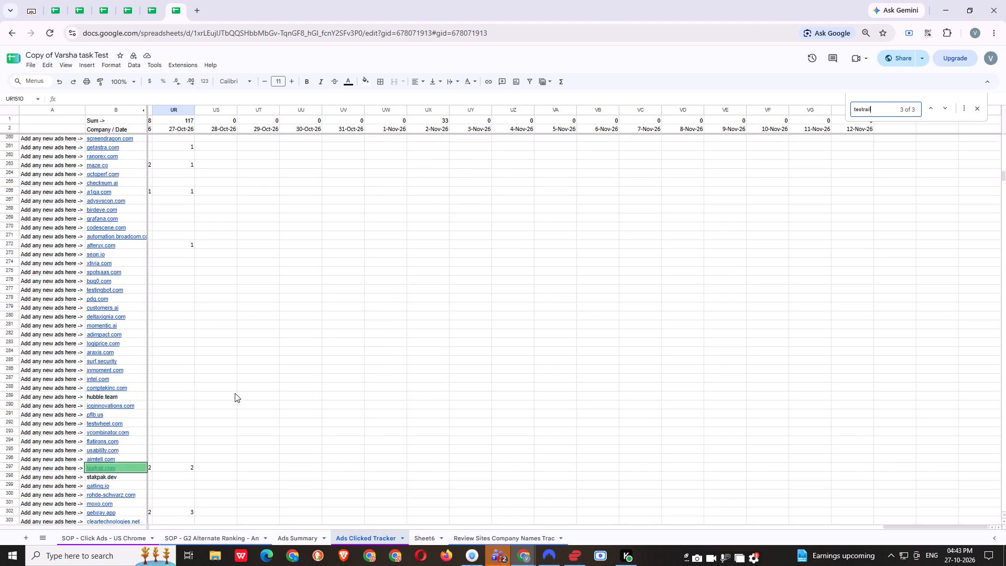
pyautogui.scroll(-2, 235, 393)
pyautogui.click(181, 362)
pyautogui.press('Return')
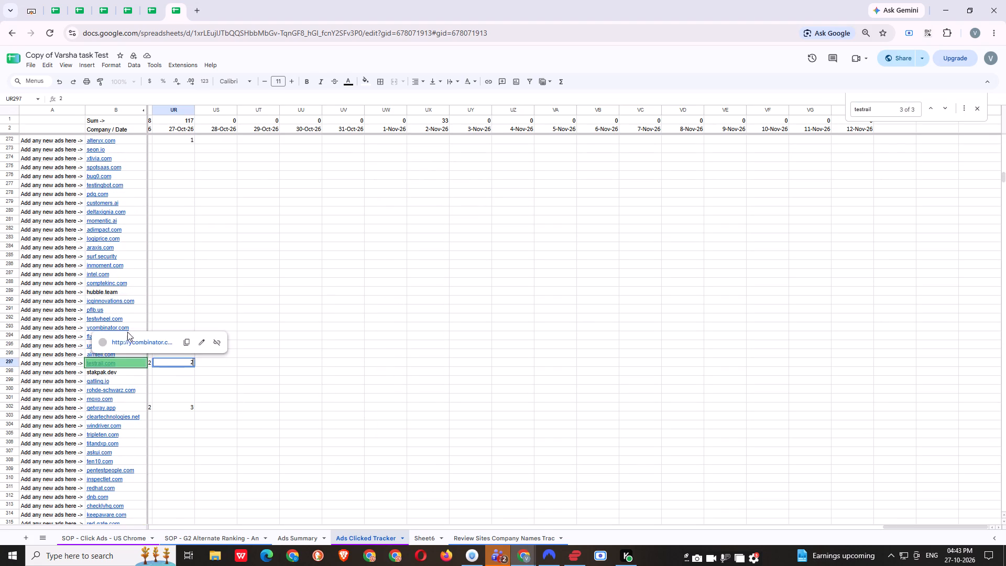
pyautogui.press('3')
pyautogui.press('Return')
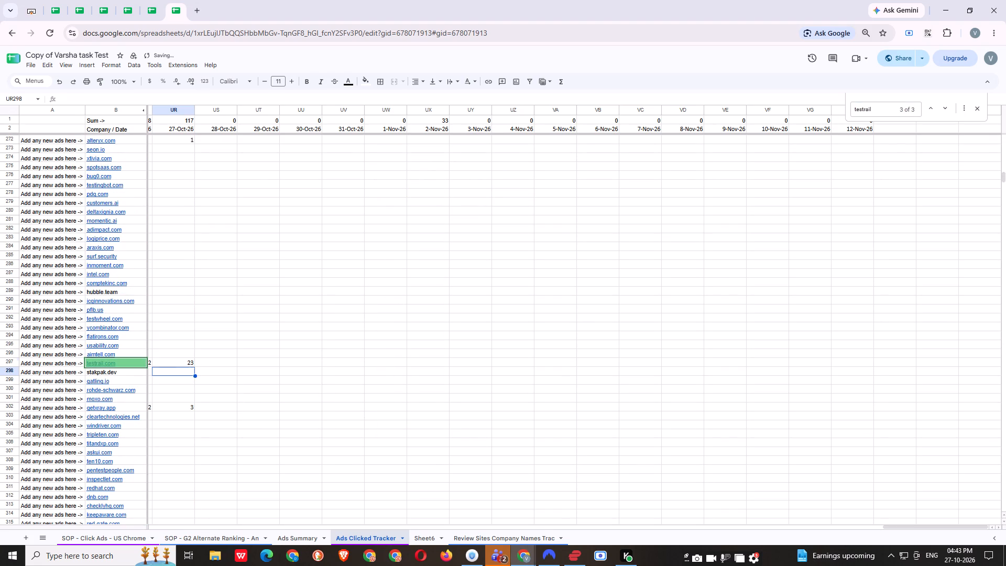
pyautogui.click(181, 363)
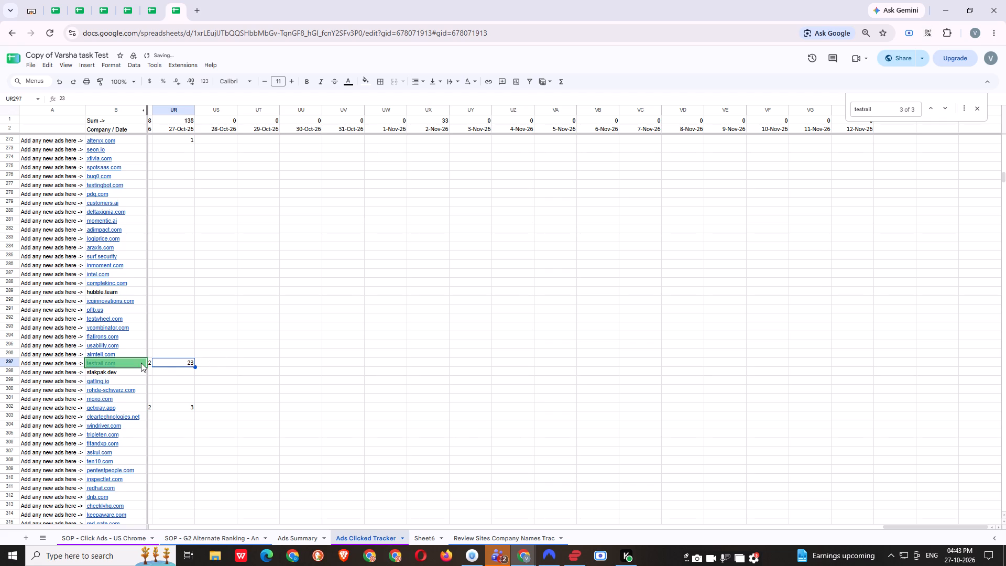
pyautogui.press('3')
pyautogui.press('Return')
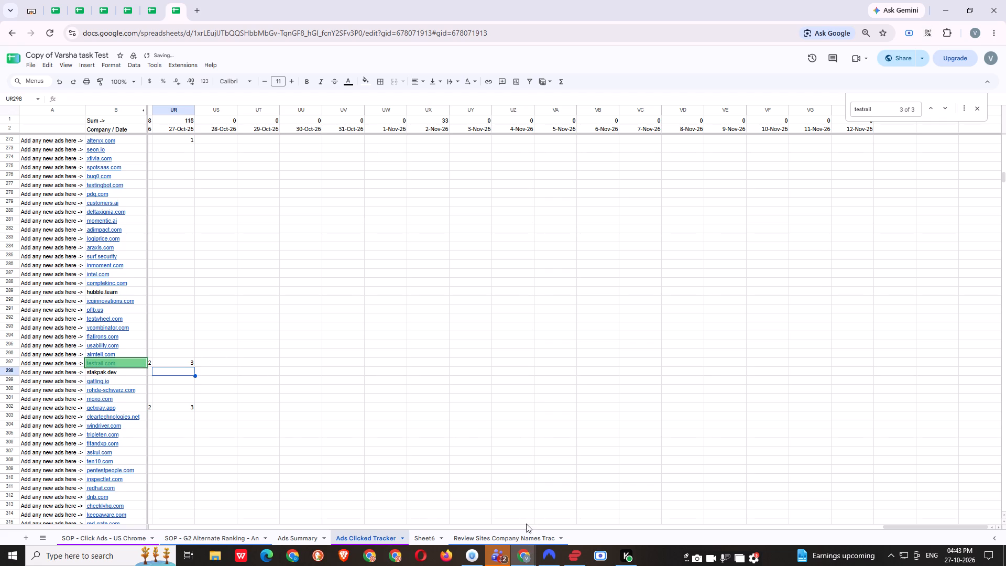
# Return to the incognito ad pages and select "intellistack" in the Intellistack page's address.
pyautogui.click(523, 548)
pyautogui.click(546, 526)
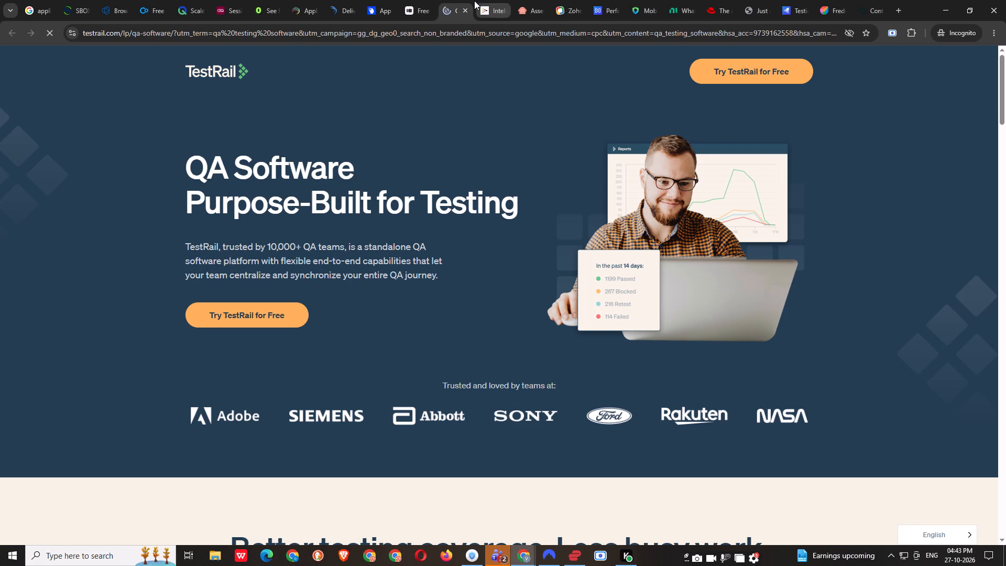
pyautogui.click(479, 1)
pyautogui.doubleClick(99, 33)
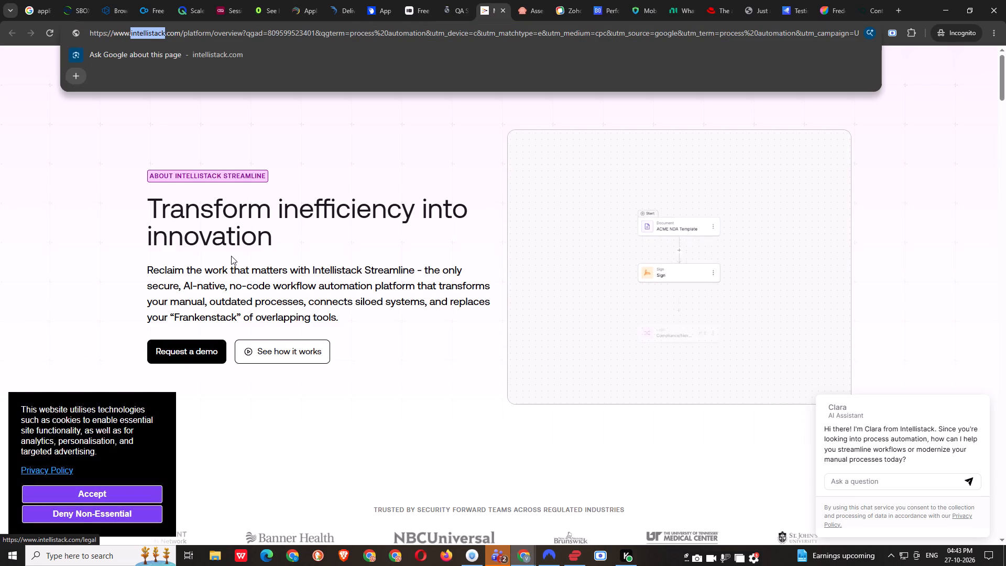
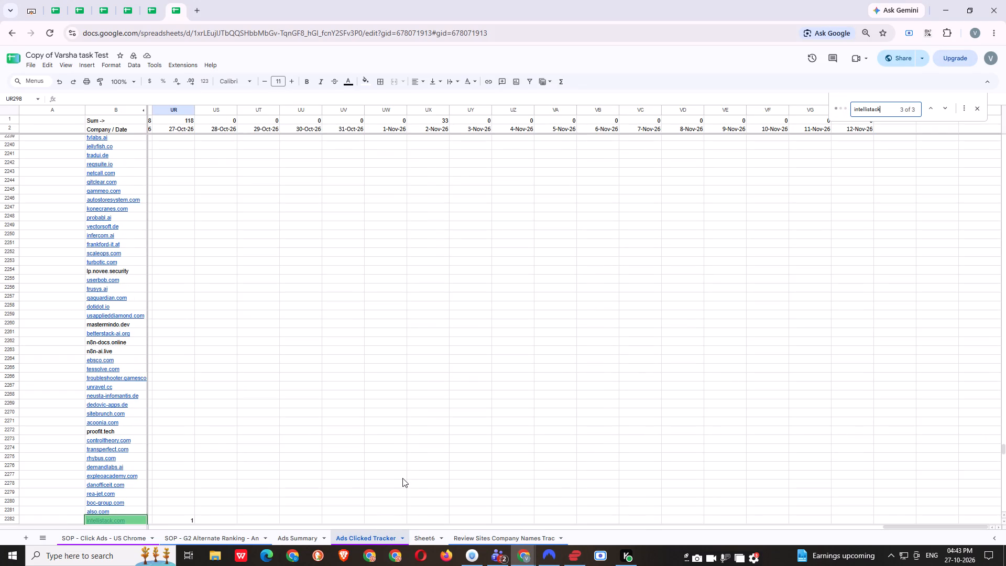
# Set the 27-Oct-26 count for intellistack.com in the Ads Clicked Tracker to 2.
pyautogui.scroll(-2, 296, 461)
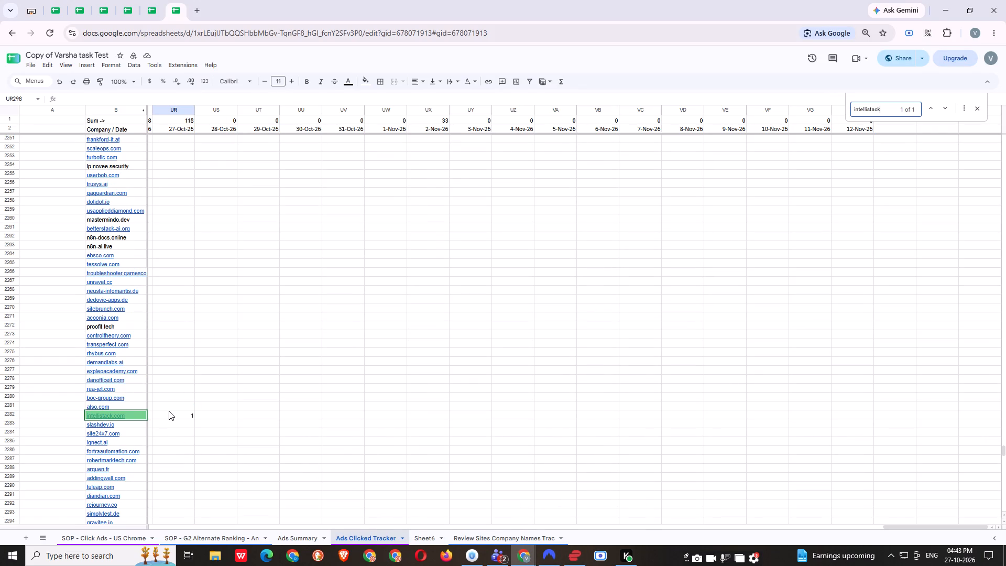
pyautogui.click(169, 411)
pyautogui.press('Down')
pyautogui.write('2.')
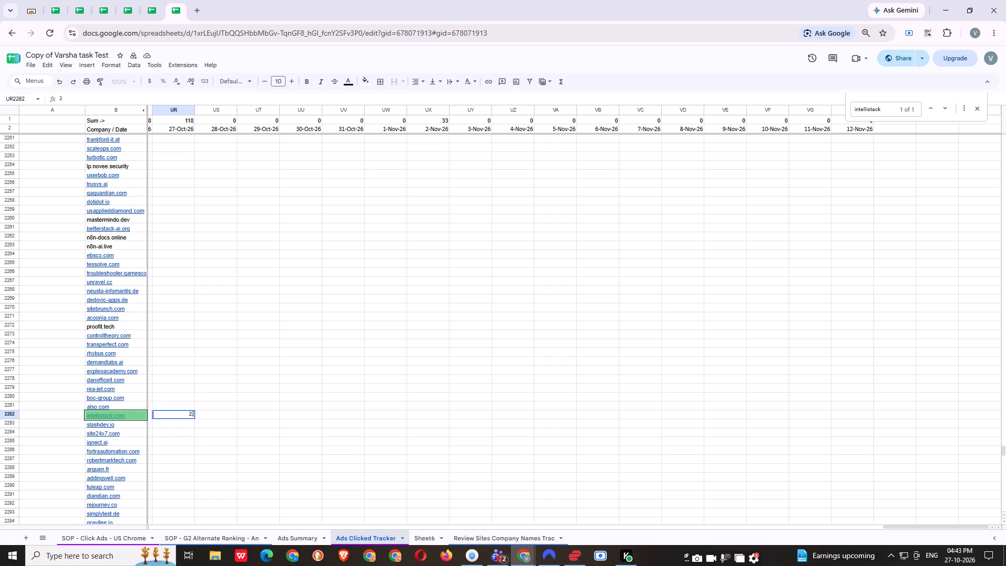
pyautogui.press('Return')
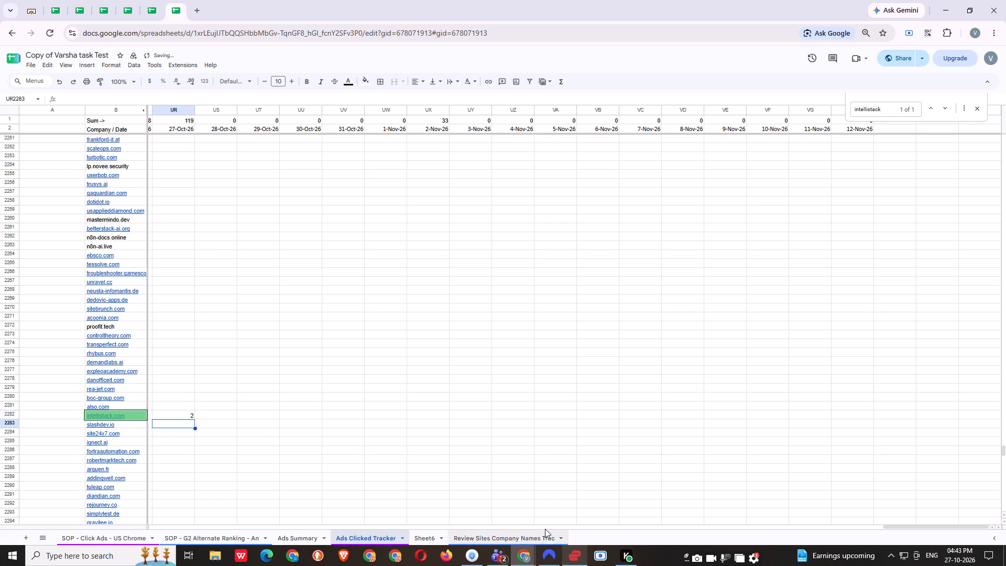
# Return to the incognito ad pages and copy "teamsparq" from the Sparq Assert.IQ page's address.
pyautogui.click(534, 552)
pyautogui.click(558, 530)
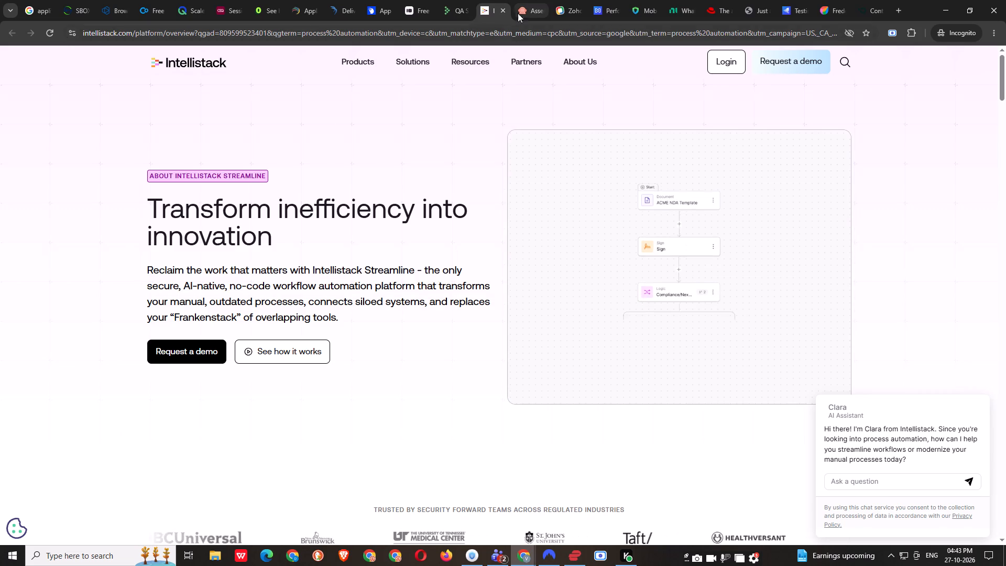
pyautogui.click(521, 12)
pyautogui.doubleClick(100, 30)
pyautogui.hotkey('ctrl', 'c')
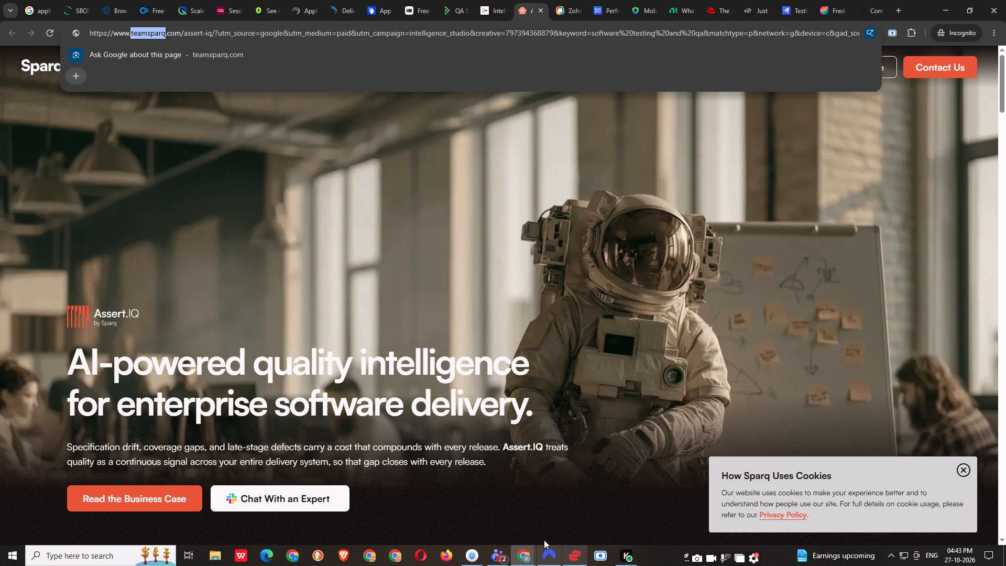
pyautogui.hotkey('ctrl', 'c')
# Return to the tracker sheet and enter 1 in the 27-Oct-26 cell for site24x7.com.
pyautogui.click(520, 565)
pyautogui.click(504, 527)
pyautogui.click(172, 436)
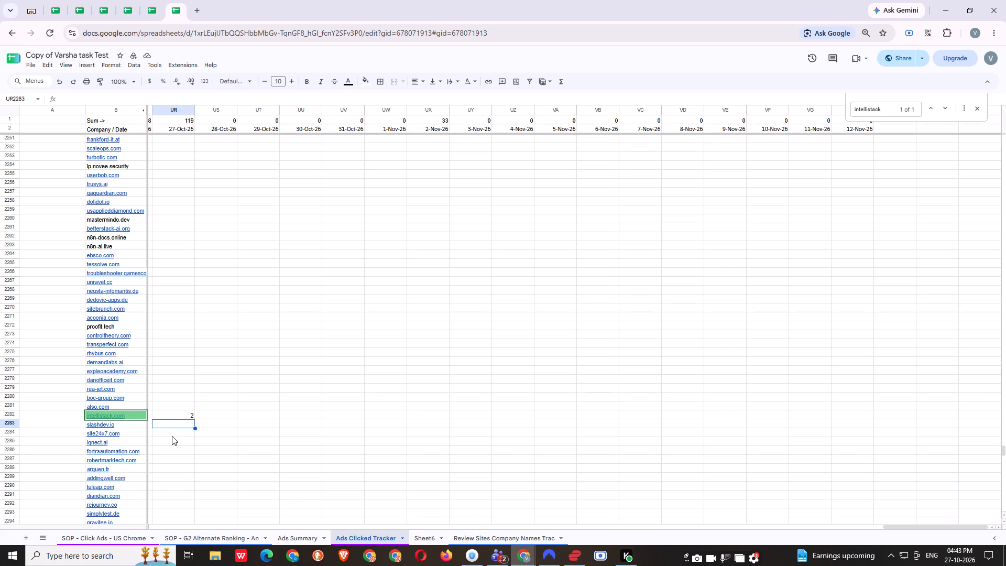
pyautogui.press('1')
pyautogui.press('Return')
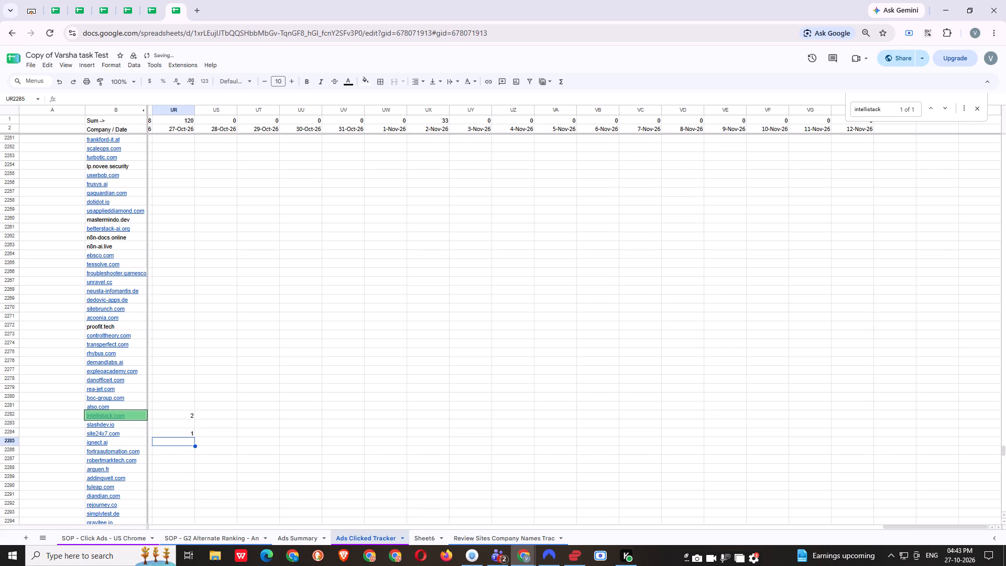
# Find the copied "teamsparq" in the tracker sheet and set its 27-Oct-26 count to 1.
pyautogui.hotkey('ctrl', 'f')
pyautogui.hotkey('ctrl', 'v')
pyautogui.press('Return')
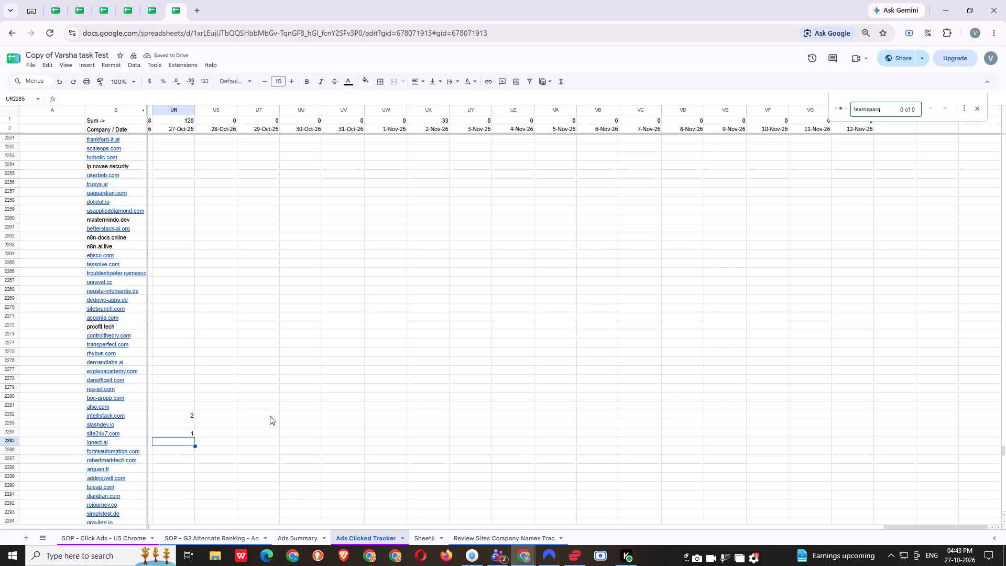
pyautogui.scroll(2, 165, 262)
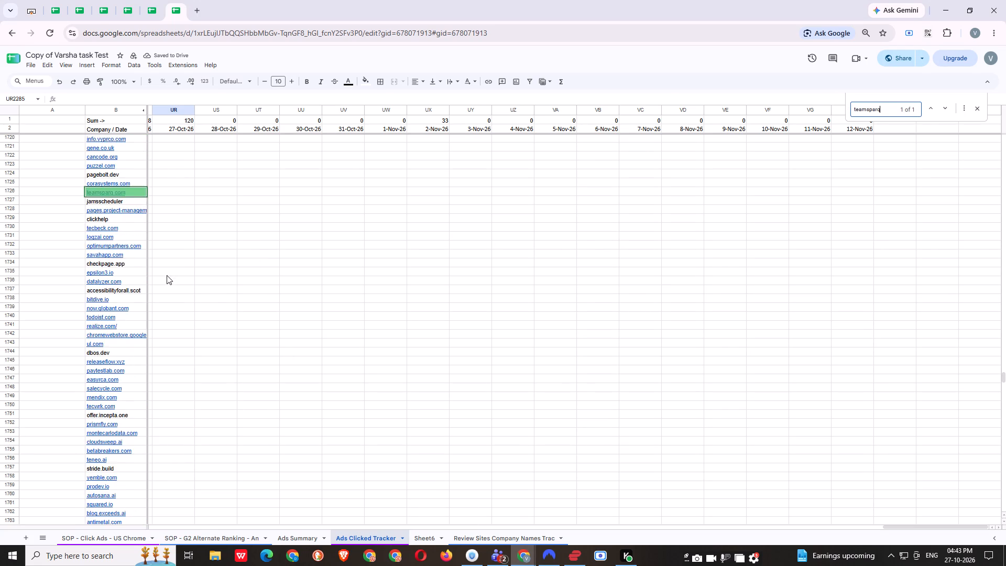
pyautogui.click(170, 244)
pyautogui.press('1')
pyautogui.press('Return')
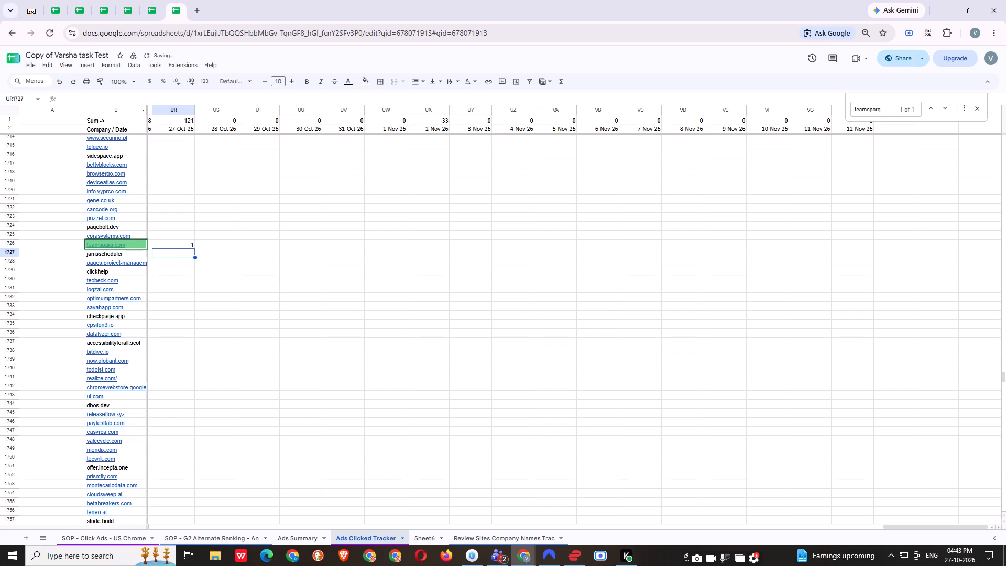
# Return to the incognito ad pages and copy "zoho" from the Zoho Creator page's address.
pyautogui.click(531, 556)
pyautogui.click(549, 540)
pyautogui.click(557, 9)
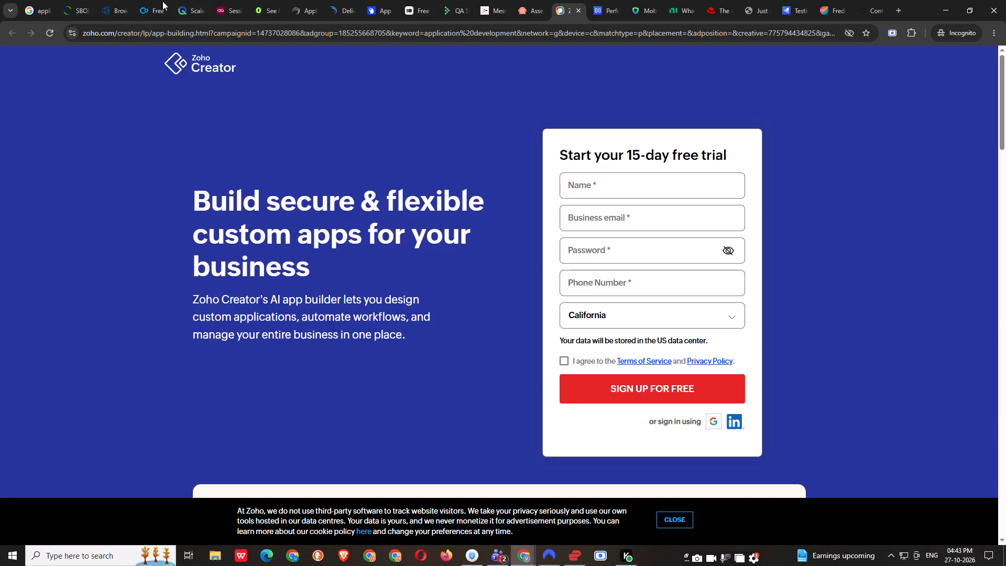
pyautogui.doubleClick(84, 29)
pyautogui.hotkey('ctrl', 'c')
pyautogui.hotkey('ctrl', 'c')
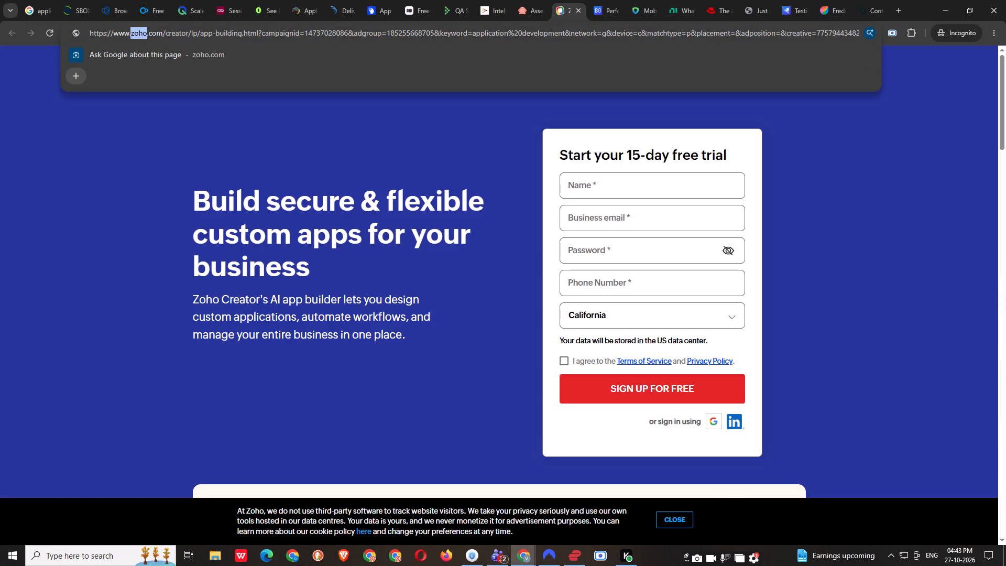
pyautogui.hotkey('ctrl', 'c')
# Find the copied "zoho" in the tracker sheet and set zoho.com's 27-Oct-26 count to 1.
pyautogui.click(529, 551)
pyautogui.click(489, 521)
pyautogui.hotkey('ctrl', 'f')
pyautogui.hotkey('ctrl', 'v')
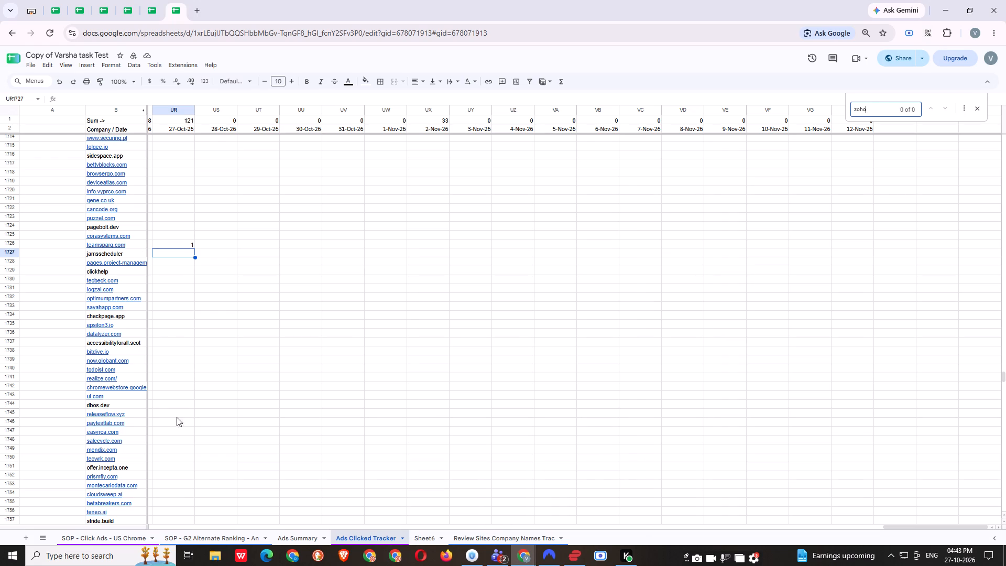
pyautogui.scroll(4, 210, 418)
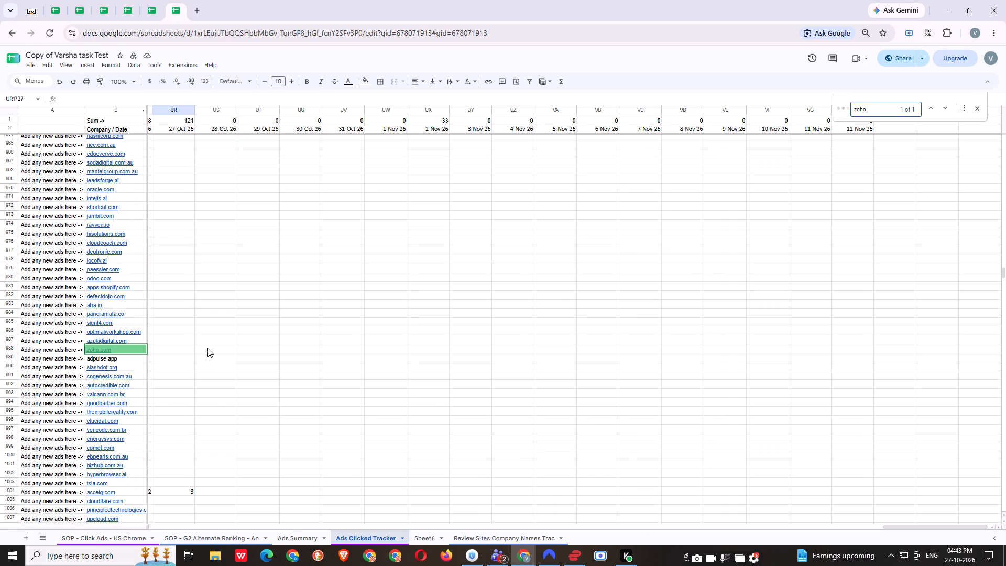
pyautogui.click(166, 351)
pyautogui.press('1')
pyautogui.press('Return')
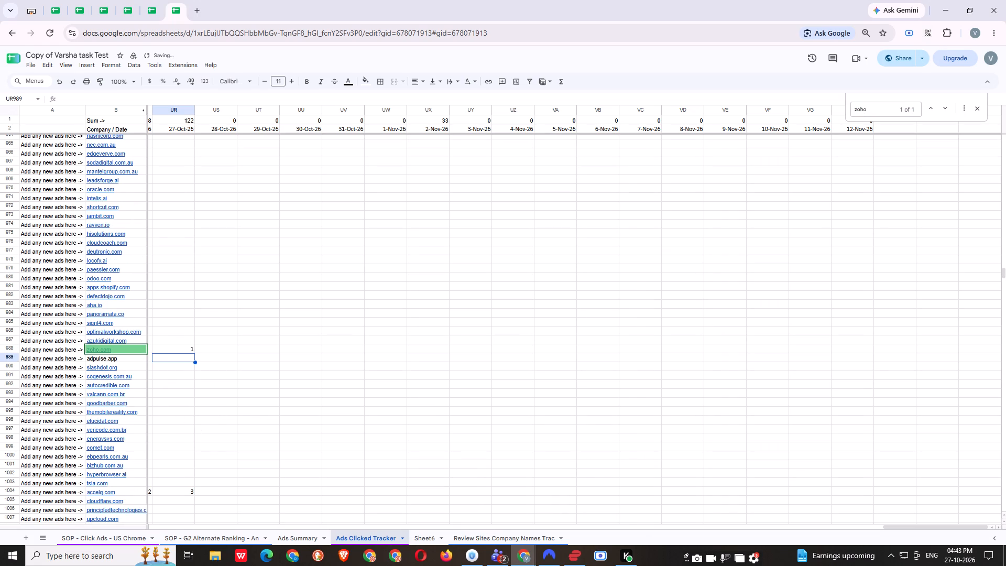
# Copy "perforce" from the Perforce ad page's address in the incognito window and reject optional cookies on that page.
pyautogui.click(527, 552)
pyautogui.click(538, 536)
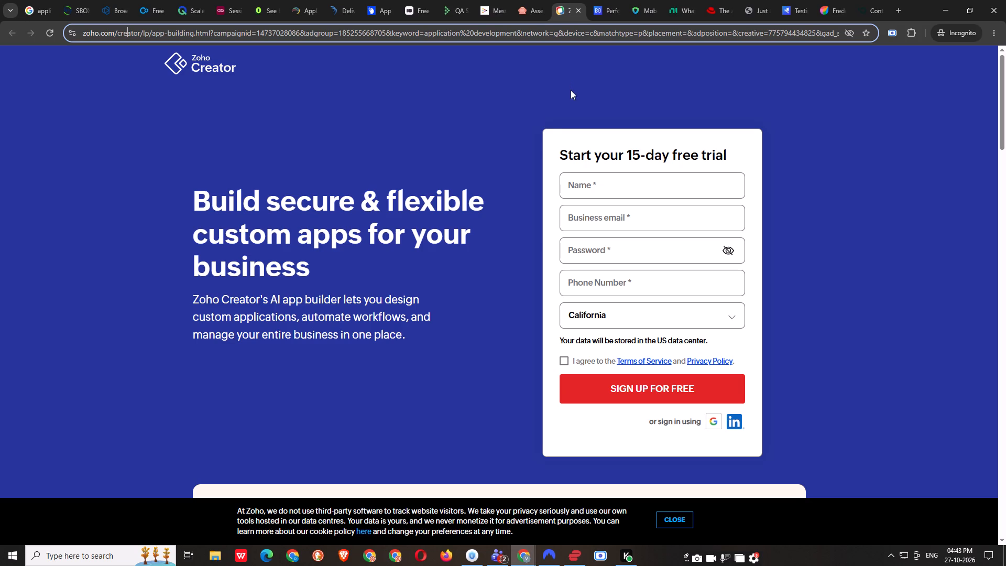
pyautogui.click(598, 8)
pyautogui.doubleClick(88, 32)
pyautogui.rightClick(88, 32)
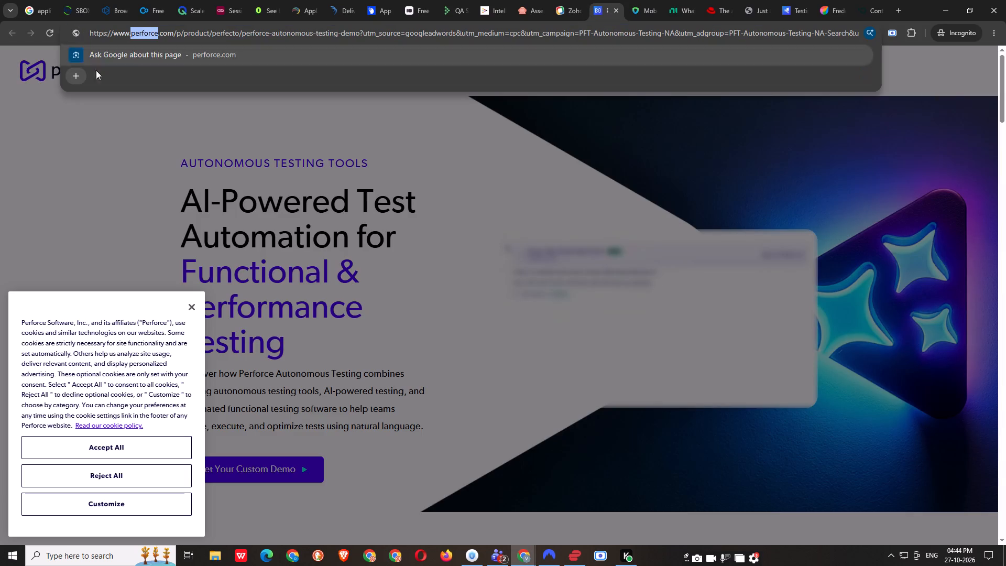
pyautogui.hotkey('ctrl', 'c')
pyautogui.hotkey('ctrl', 'c')
pyautogui.hotkey('ctrl', 'c')
pyautogui.click(106, 474)
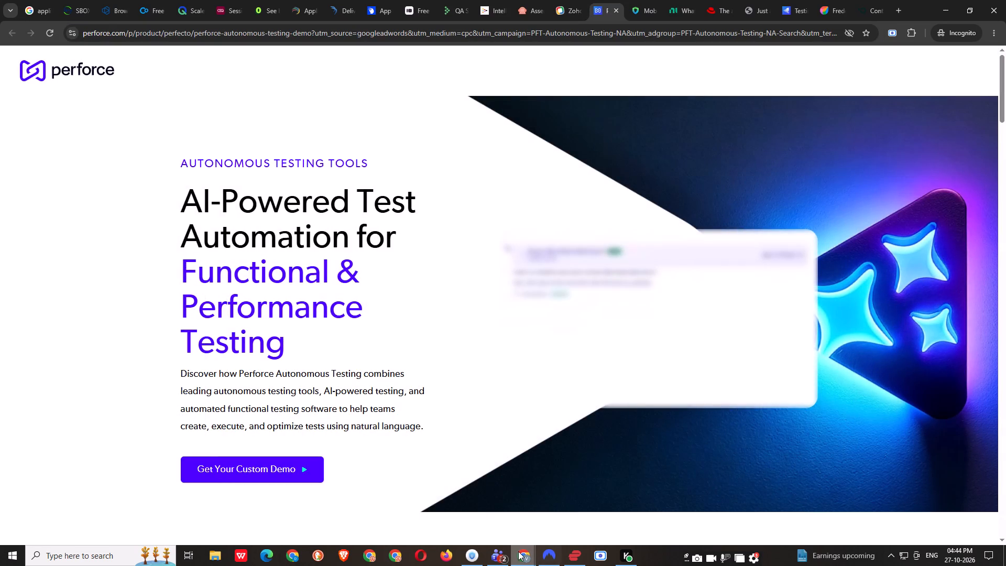
# Find the copied "perforce" in the tracker sheet and set perforce.com's 27-Oct-26 count to 1.
pyautogui.click(518, 551)
pyautogui.click(509, 529)
pyautogui.hotkey('ctrl', 'f')
pyautogui.hotkey('ctrl', 'v')
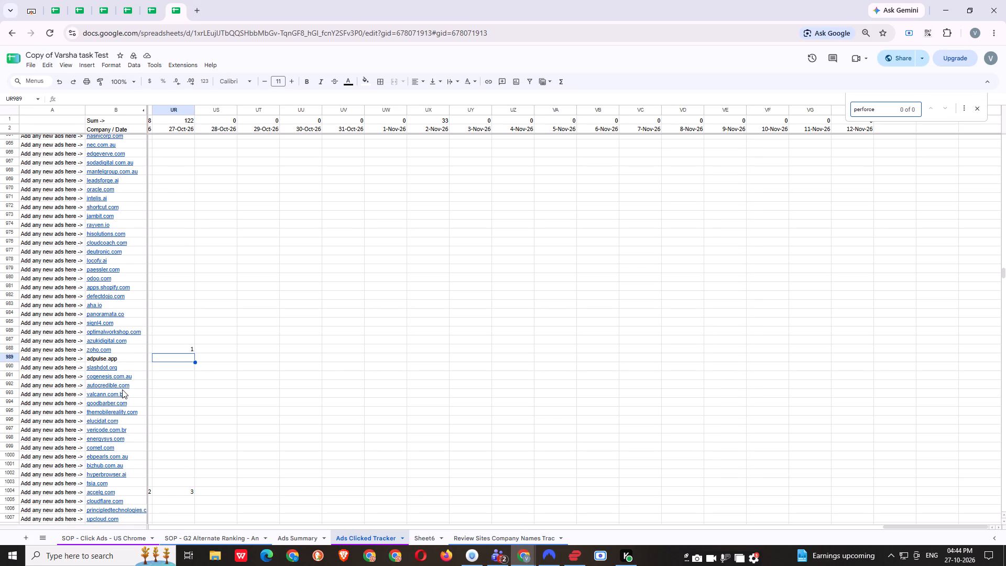
pyautogui.scroll(3, 169, 357)
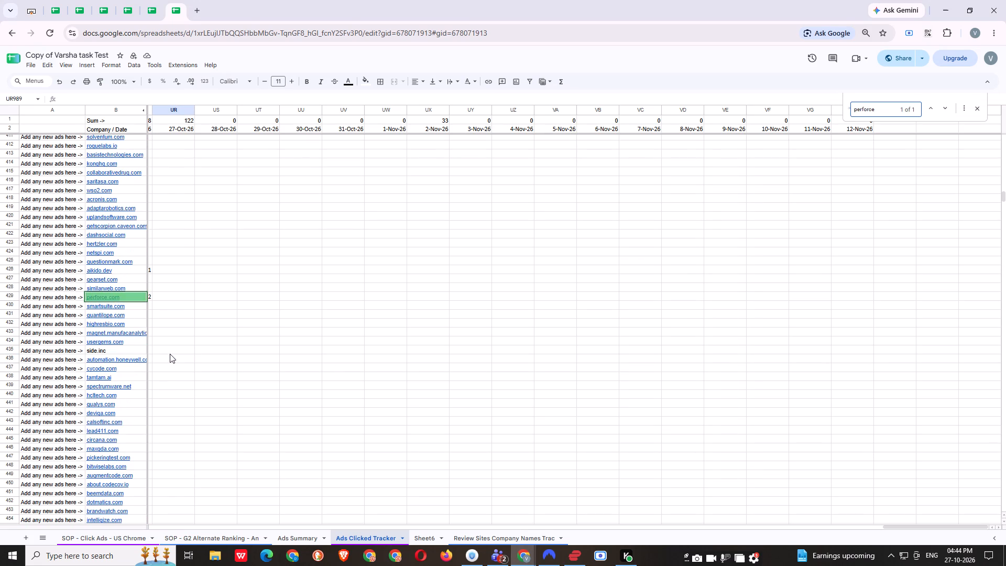
pyautogui.click(165, 295)
pyautogui.press('1')
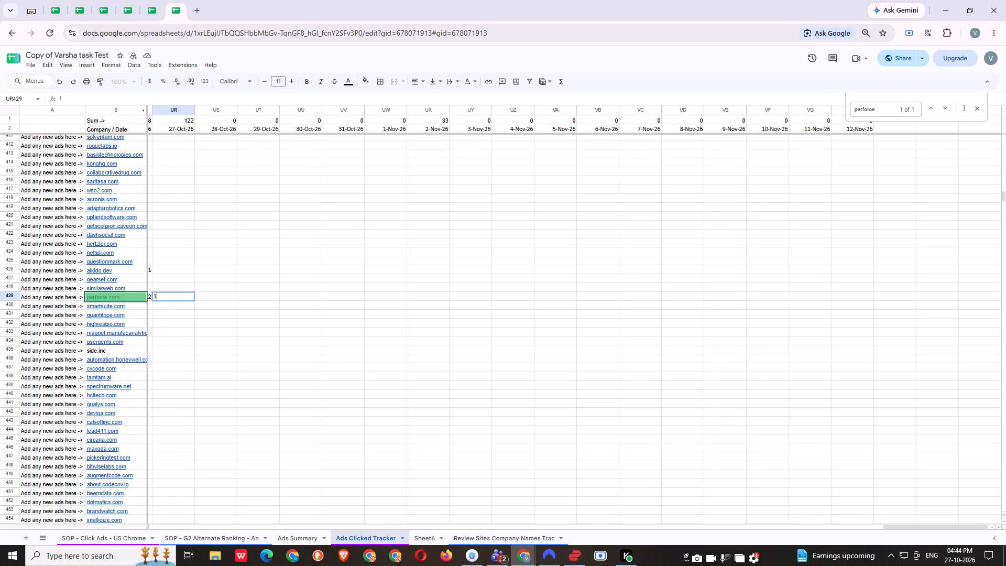
pyautogui.press('Return')
# Return to the incognito ad pages and copy "appdome" from the Appdome Mobile App Security Demo page's address.
pyautogui.click(534, 554)
pyautogui.click(550, 532)
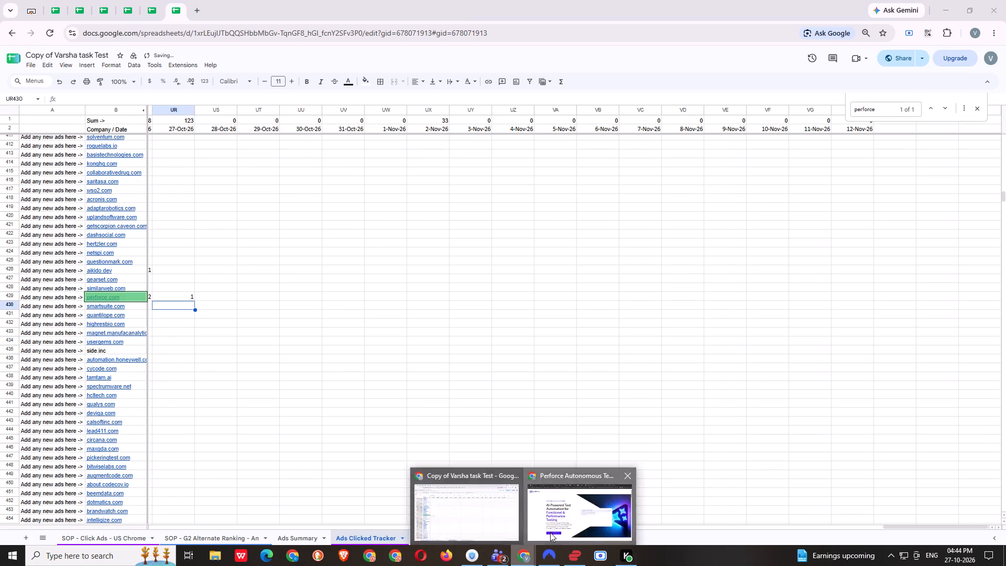
pyautogui.click(636, 8)
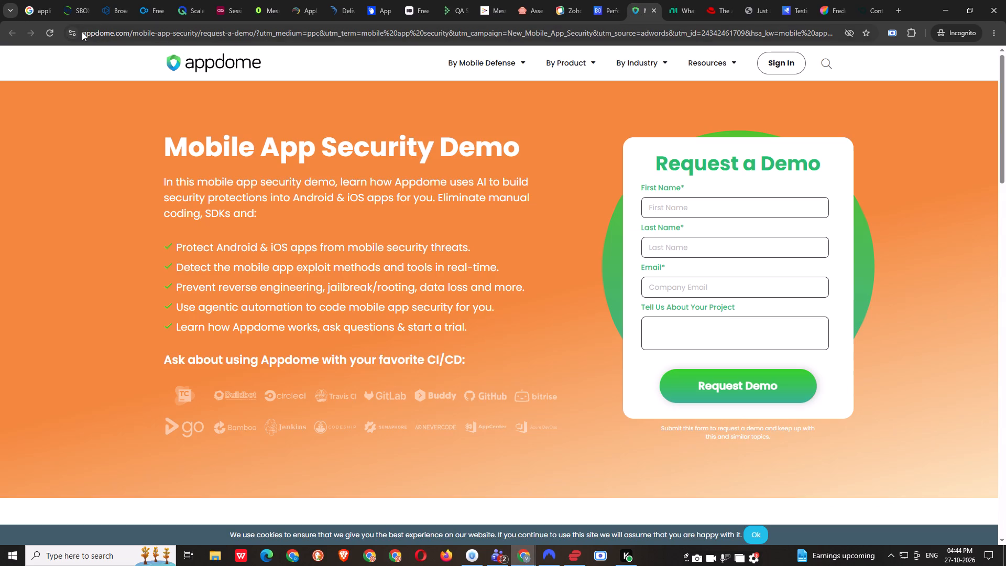
pyautogui.doubleClick(82, 31)
pyautogui.rightClick(82, 31)
pyautogui.click(149, 137)
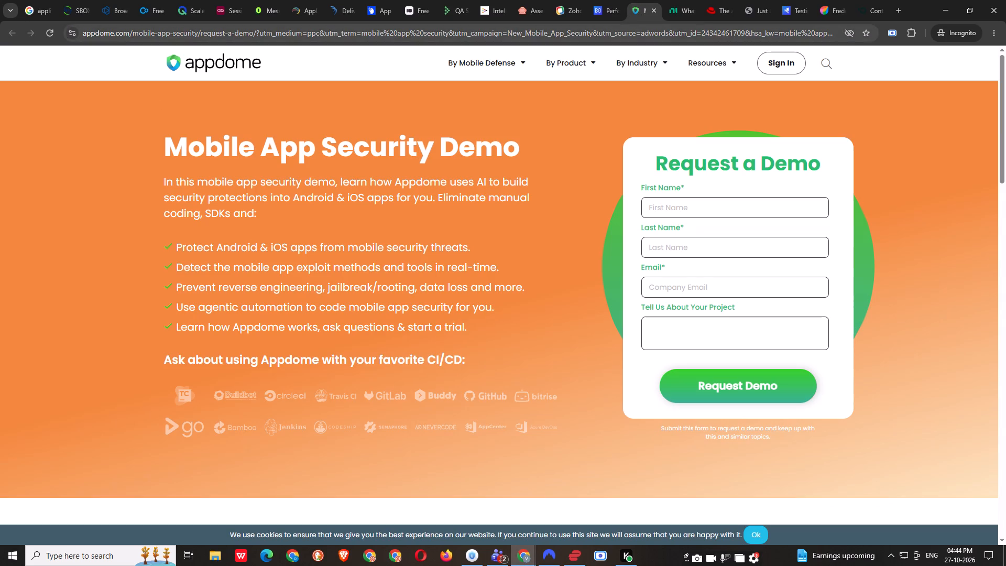
pyautogui.doubleClick(107, 36)
pyautogui.hotkey('ctrl', 'c')
pyautogui.hotkey('ctrl', 'c')
pyautogui.hotkey('ctrl', 'c')
# Find the copied "appdome" in the tracker sheet and set appdome.com's 27-Oct-26 count to 2.
pyautogui.click(520, 562)
pyautogui.click(517, 531)
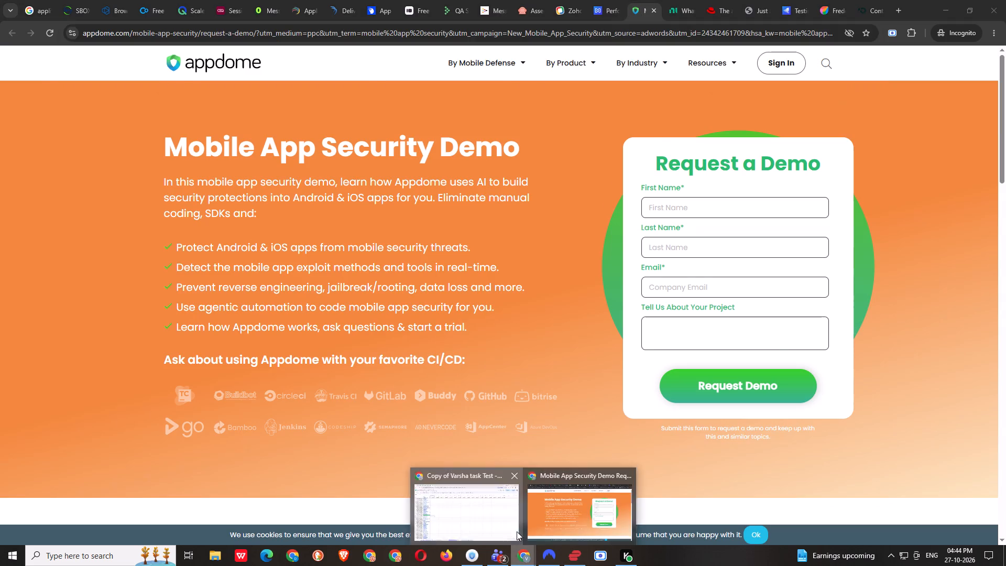
pyautogui.hotkey('ctrl', 'f')
pyautogui.hotkey('ctrl', 'v')
pyautogui.scroll(-2, 272, 405)
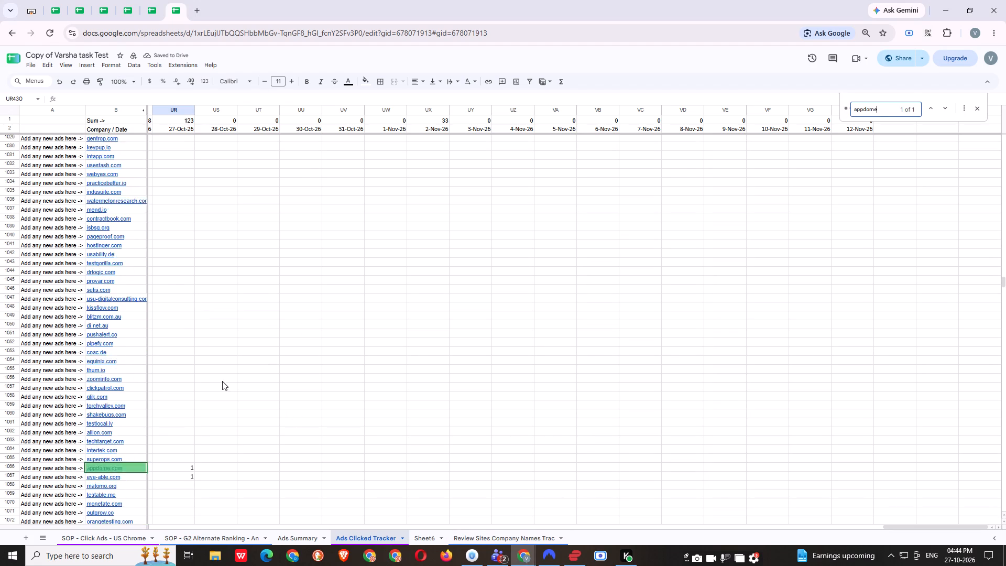
pyautogui.click(172, 415)
pyautogui.press('2')
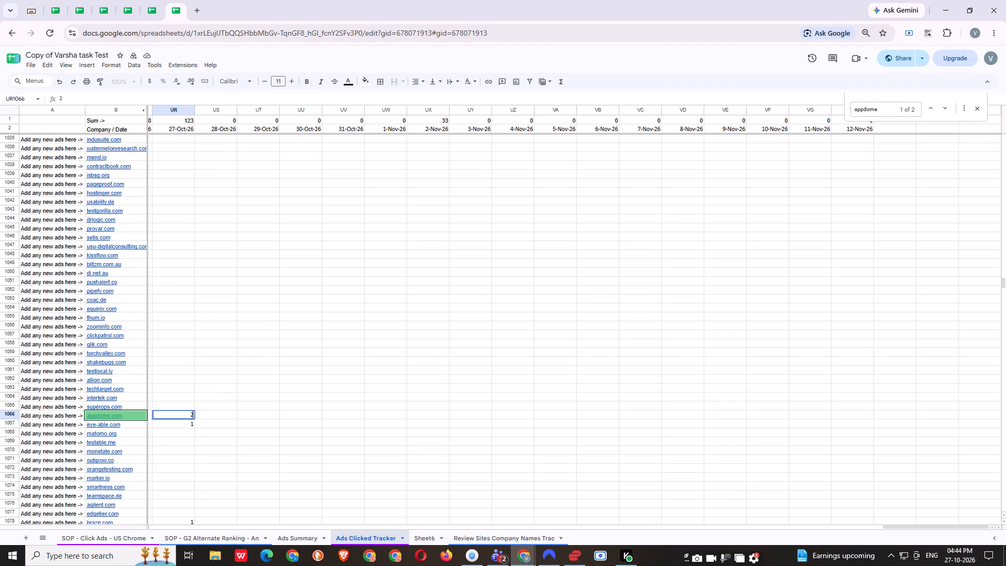
pyautogui.press('Return')
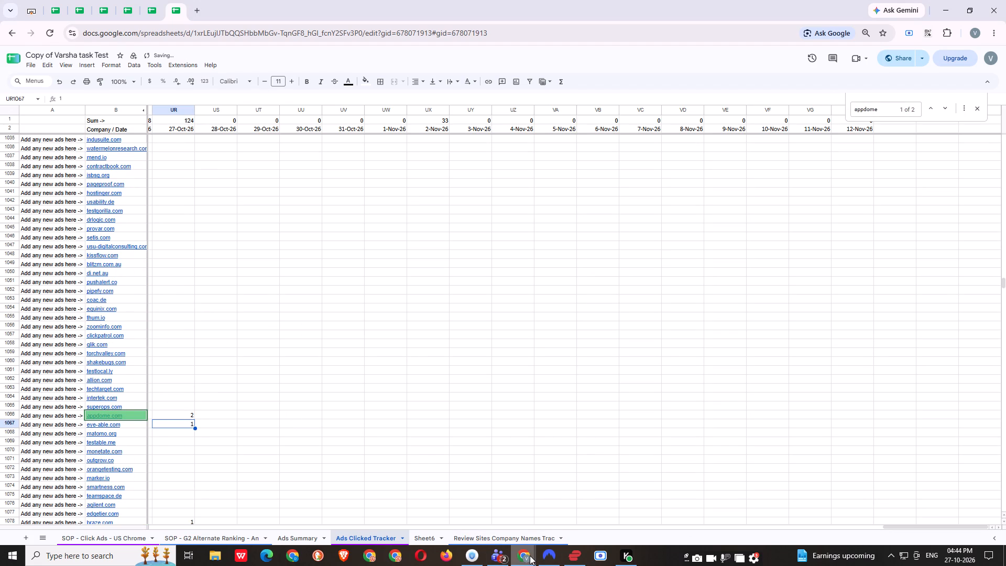
# Copy "ni.com" from the NI TestStand ad page's address in the incognito window and reject cookies on that page.
pyautogui.click(527, 555)
pyautogui.click(572, 517)
pyautogui.click(677, 12)
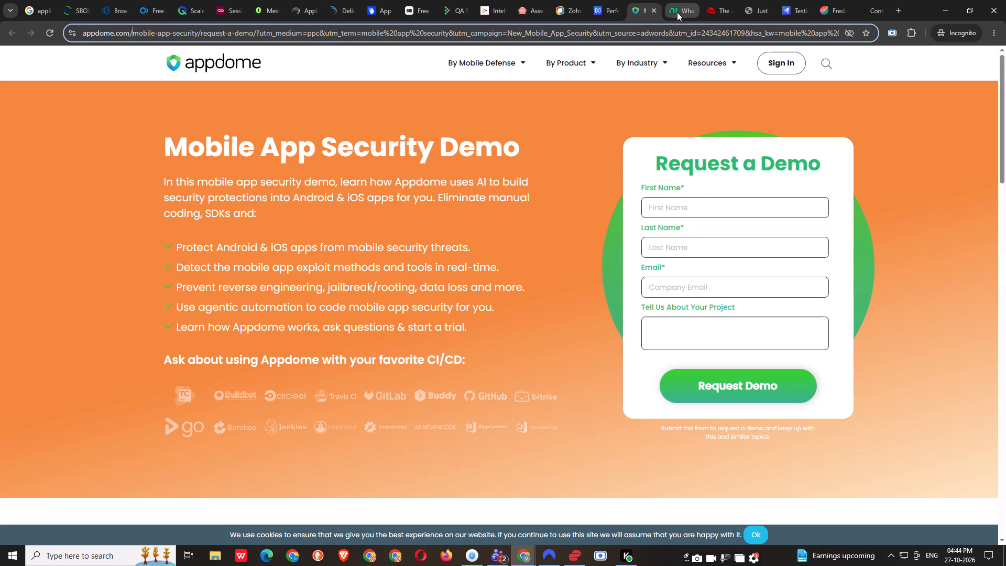
pyautogui.doubleClick(90, 32)
pyautogui.click(119, 24)
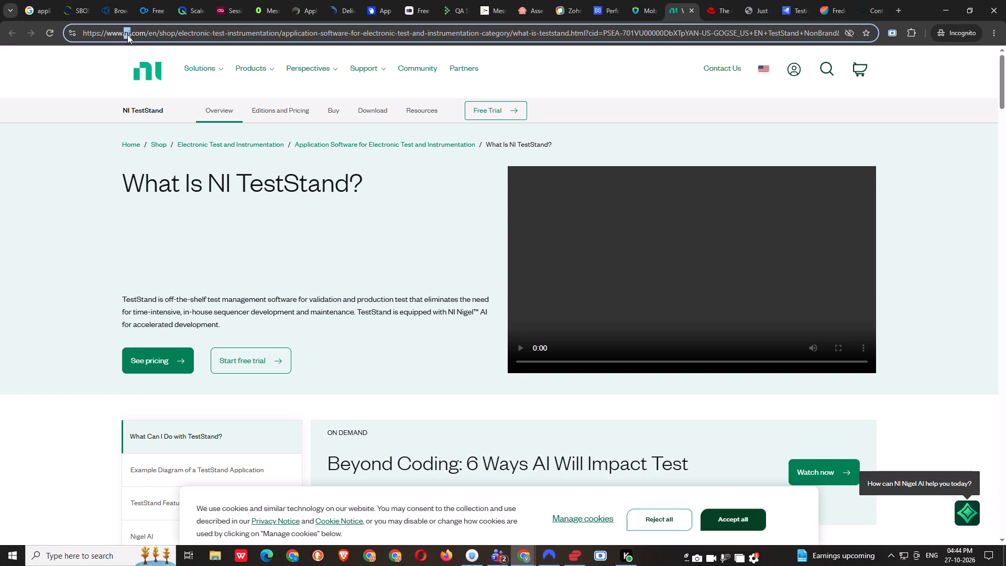
pyautogui.moveTo(125, 30); pyautogui.dragTo(136, 36)
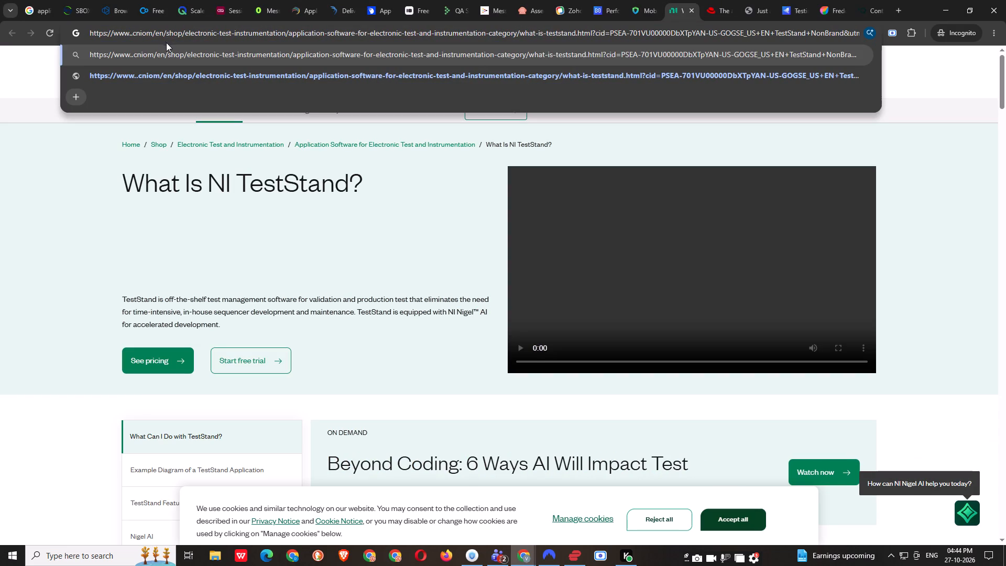
pyautogui.hotkey('ctrl', 'x')
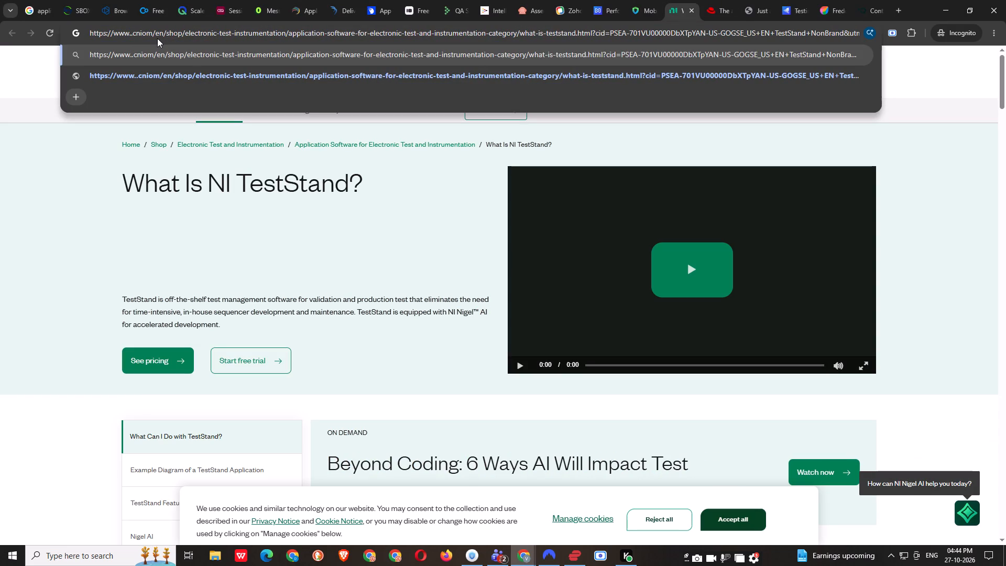
pyautogui.hotkey('ctrl', 'z')
pyautogui.click(136, 30)
pyautogui.moveTo(132, 34); pyautogui.dragTo(152, 42)
pyautogui.hotkey('ctrl', 'c')
pyautogui.hotkey('ctrl', 'c')
pyautogui.hotkey('ctrl', 'c')
pyautogui.keyDown('ctrl'); pyautogui.click(655, 515); pyautogui.keyUp('ctrl')
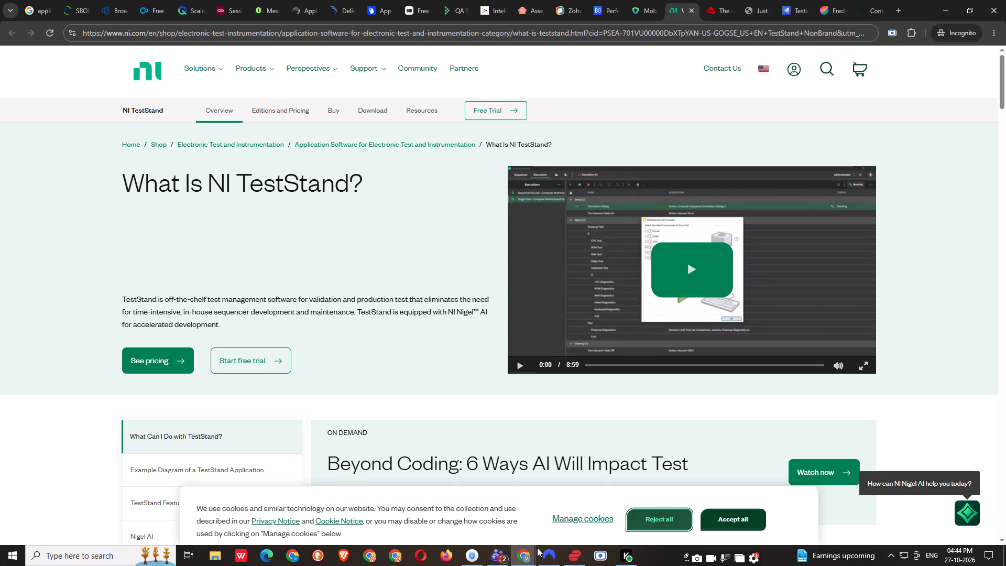
# Find the copied "ni.com" in the tracker sheet and set ni.com's 27-Oct-26 count to 2.
pyautogui.click(525, 554)
pyautogui.click(507, 523)
pyautogui.hotkey('ctrl', 'f')
pyautogui.hotkey('ctrl', 'v')
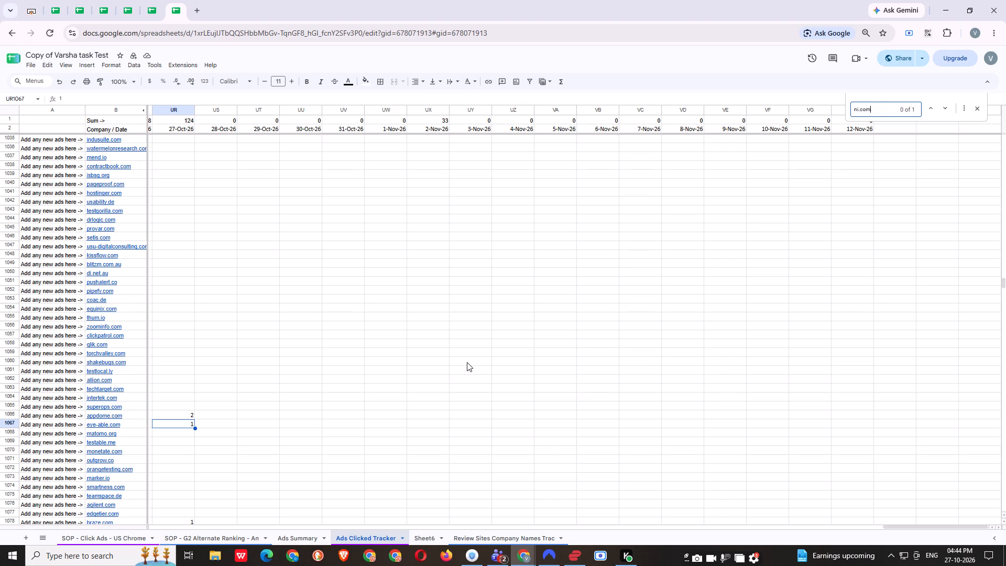
pyautogui.scroll(-2, 452, 368)
pyautogui.press('Return')
pyautogui.press('Return')
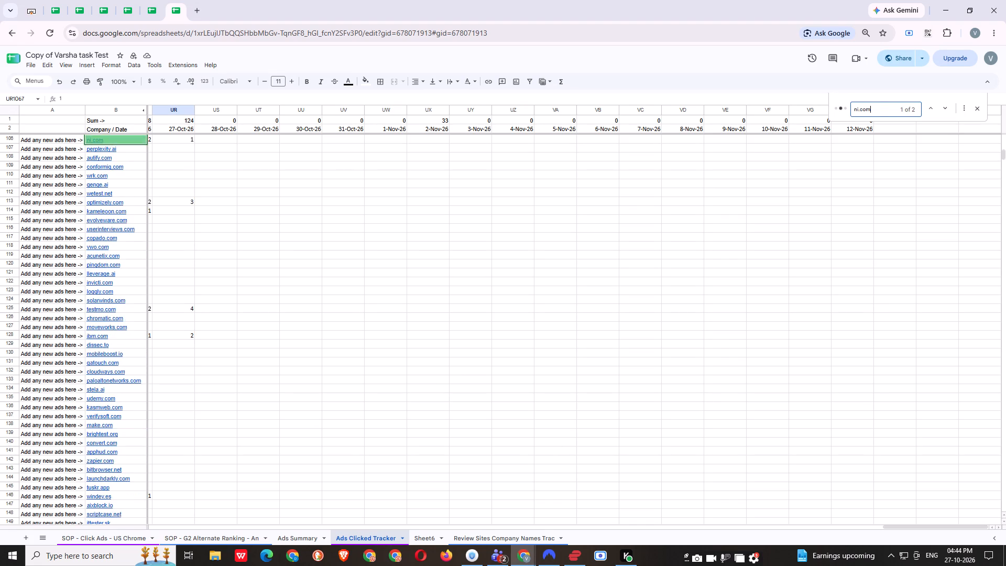
pyautogui.press('Return')
pyautogui.press('Return')
pyautogui.scroll(2, 427, 365)
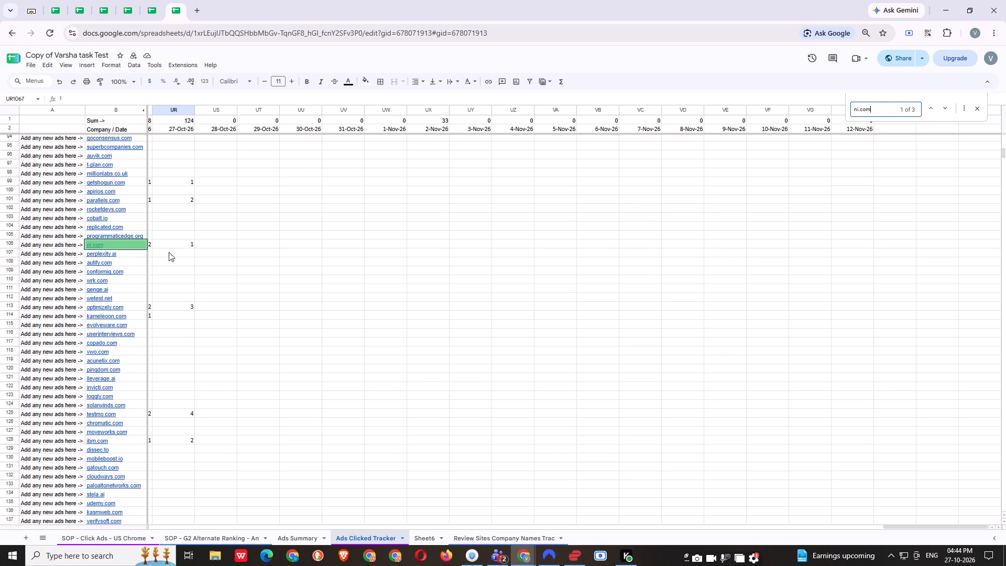
pyautogui.click(177, 245)
pyautogui.press('2')
pyautogui.press('Return')
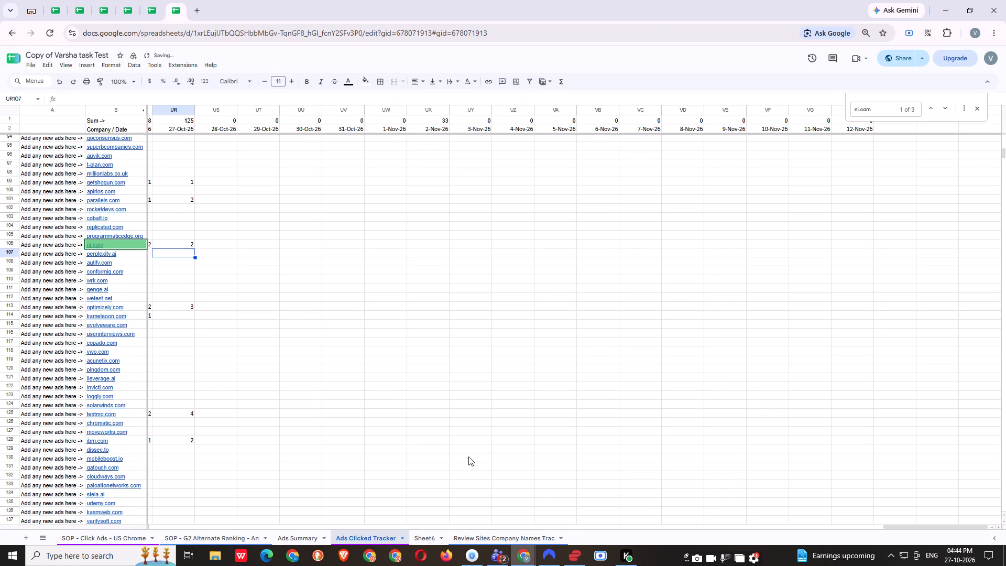
# Return to the incognito ad pages and copy "redhat" from the address of Red Hat's automated enterprise e-book page.
pyautogui.click(527, 561)
pyautogui.click(561, 524)
pyautogui.click(716, 8)
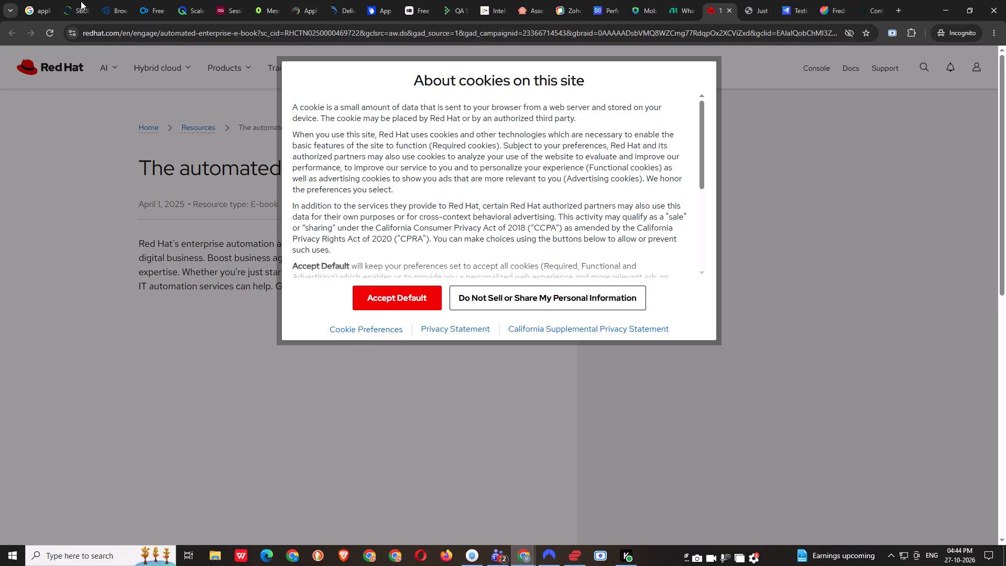
pyautogui.doubleClick(114, 28)
pyautogui.doubleClick(148, 31)
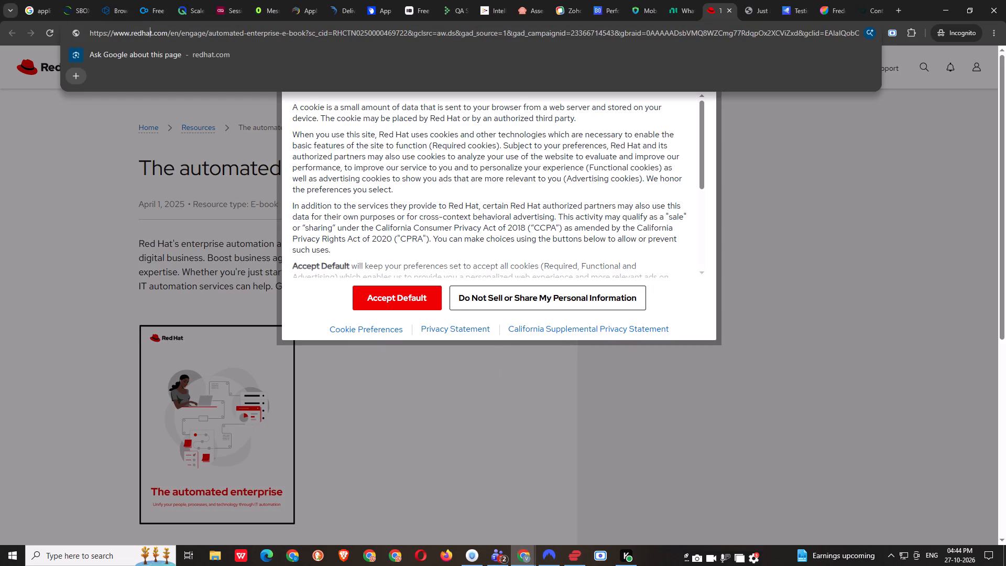
pyautogui.hotkey('ctrl', 'c')
pyautogui.hotkey('ctrl', 'c')
pyautogui.hotkey('ctrl', 'c')
# Find the copied "redhat" in the tracker sheet and set redhat.com's 27-Oct-26 count to 1.
pyautogui.click(515, 556)
pyautogui.click(505, 535)
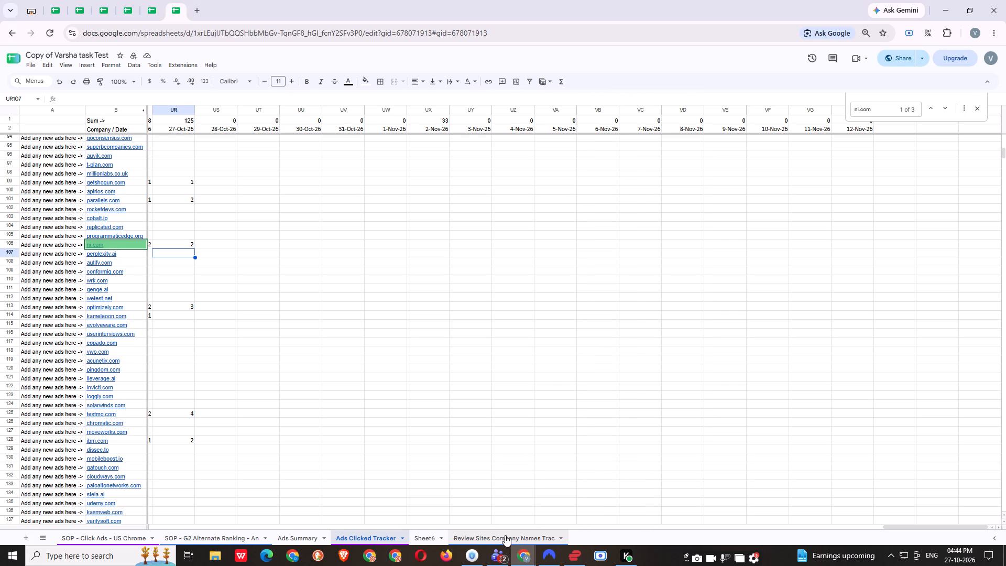
pyautogui.hotkey('ctrl', 'f')
pyautogui.hotkey('ctrl', 'v')
pyautogui.scroll(-2, 190, 408)
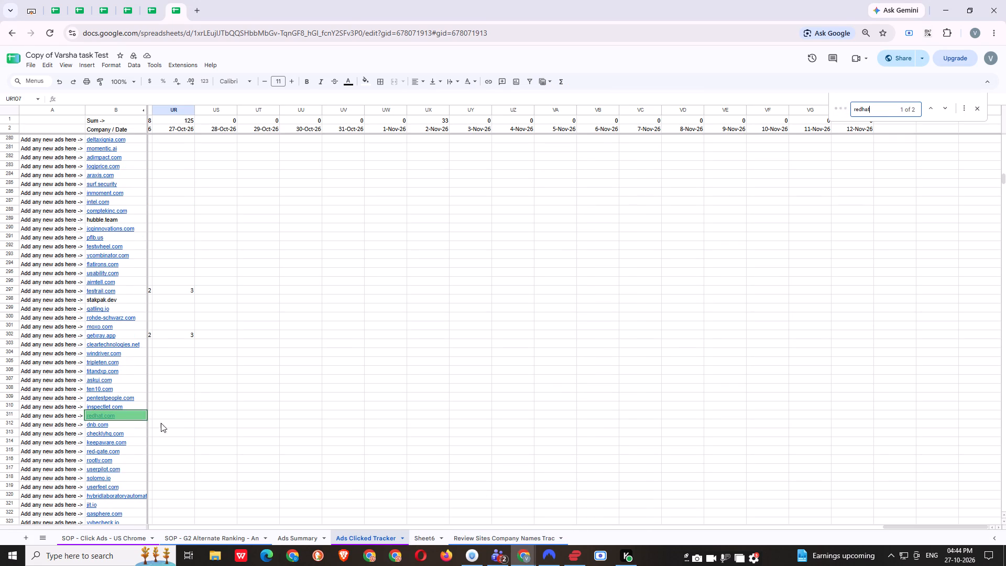
pyautogui.click(165, 417)
pyautogui.press('1')
pyautogui.press('Return')
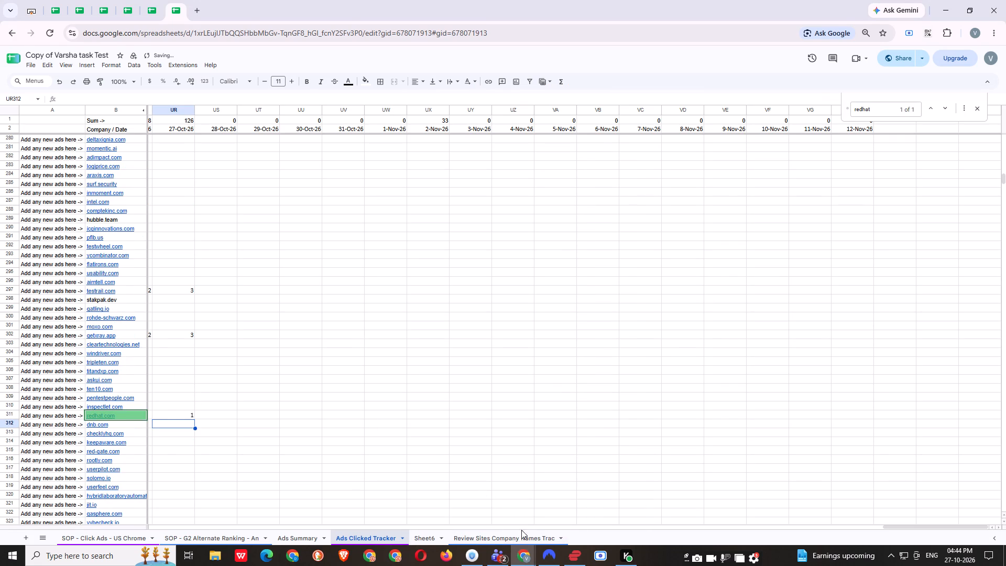
# Copy "kyndryl" from the Kyndryl ad page's address in the incognito window and try the page's human verification.
pyautogui.click(525, 561)
pyautogui.click(548, 520)
pyautogui.moveTo(762, 4); pyautogui.dragTo(743, 8)
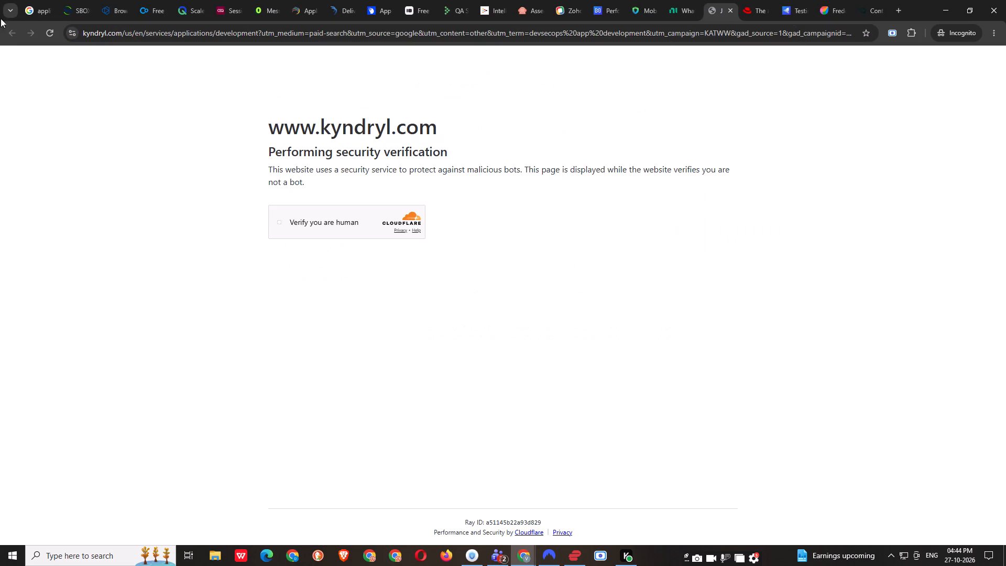
pyautogui.doubleClick(110, 30)
pyautogui.hotkey('ctrl', 'c')
pyautogui.hotkey('ctrl', 'c')
pyautogui.click(279, 228)
# Find the copied "kyndryl" in the tracker sheet and set kyndryl.com's 27-Oct-26 count to 1.
pyautogui.click(524, 548)
pyautogui.click(507, 523)
pyautogui.hotkey('ctrl', 'f')
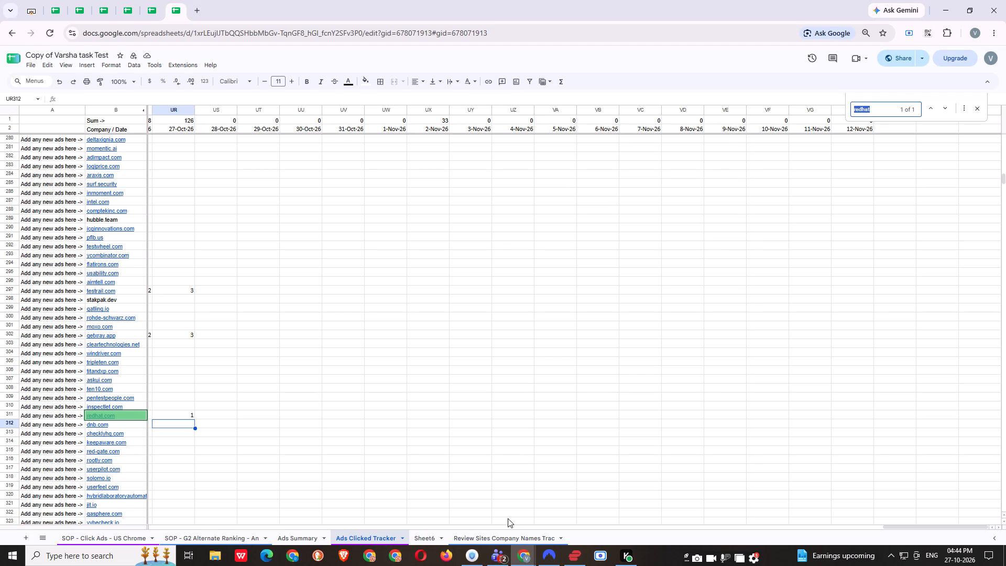
pyautogui.hotkey('ctrl', 'v')
pyautogui.scroll(-4, 241, 406)
pyautogui.click(174, 312)
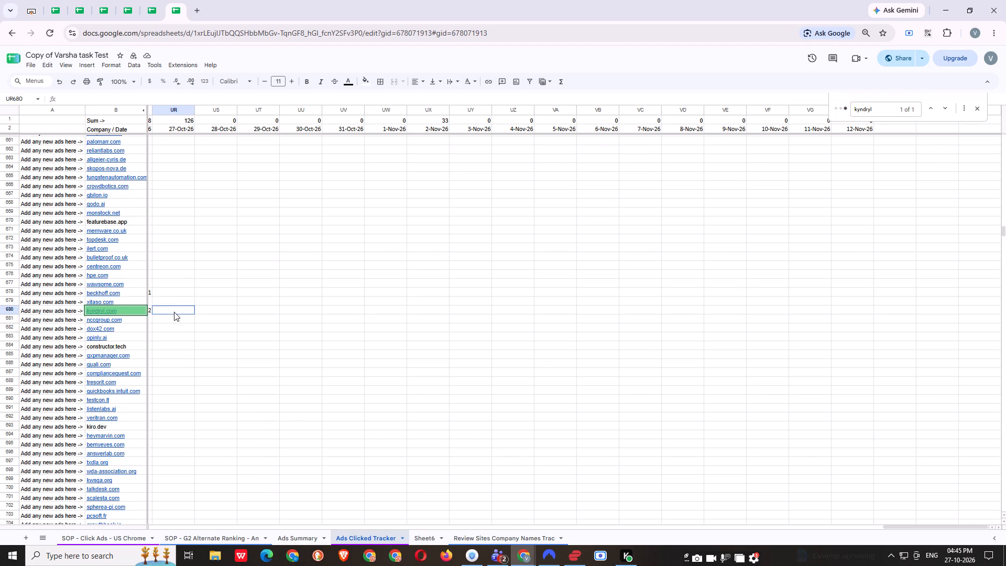
pyautogui.press('1')
pyautogui.press('Return')
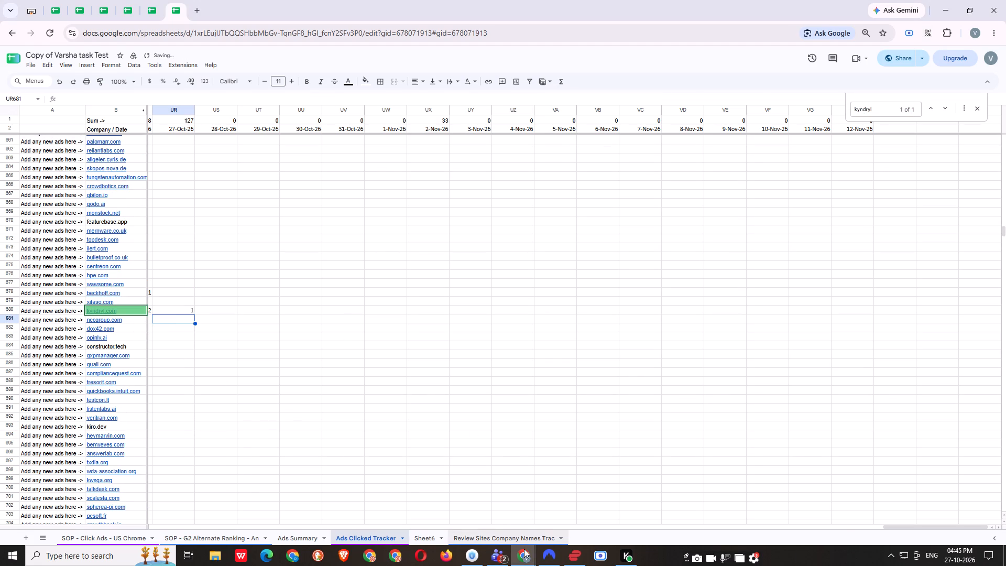
pyautogui.click(520, 544)
pyautogui.click(363, 540)
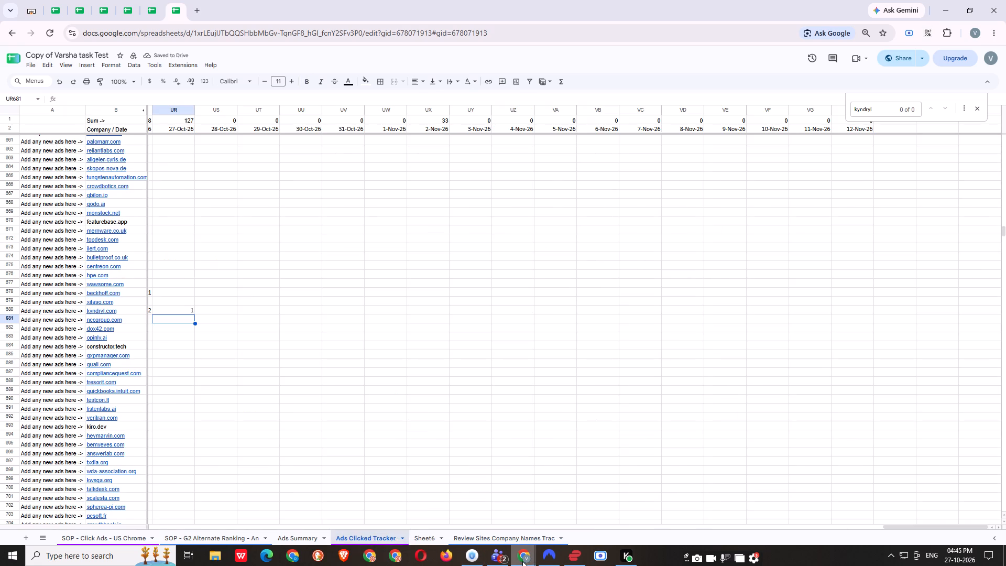
# Return to the incognito ad pages and copy "redhat" from the address of the Red Hat tab following Kyndryl's.
pyautogui.click(522, 561)
pyautogui.click(543, 529)
pyautogui.click(758, 8)
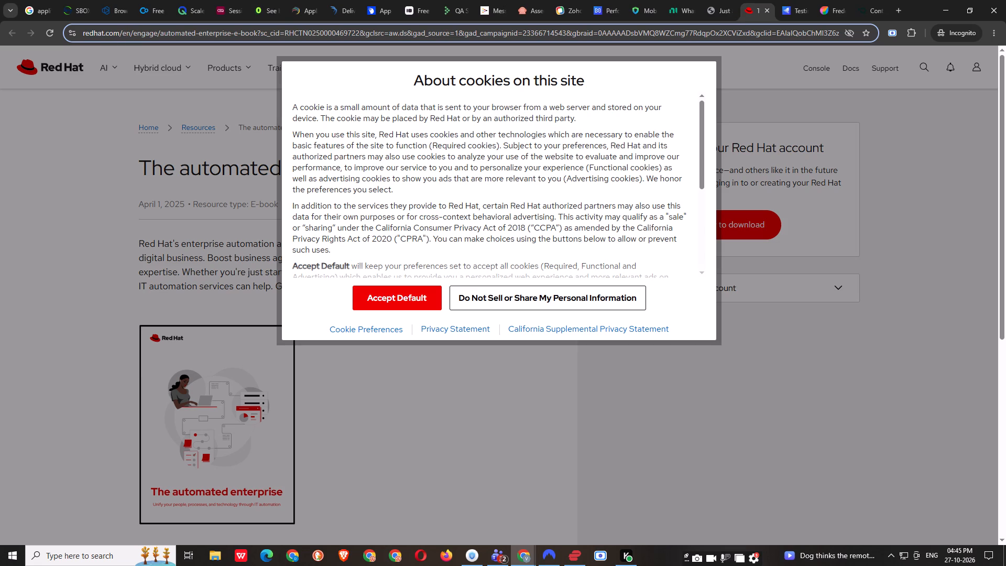
pyautogui.doubleClick(86, 34)
pyautogui.doubleClick(135, 33)
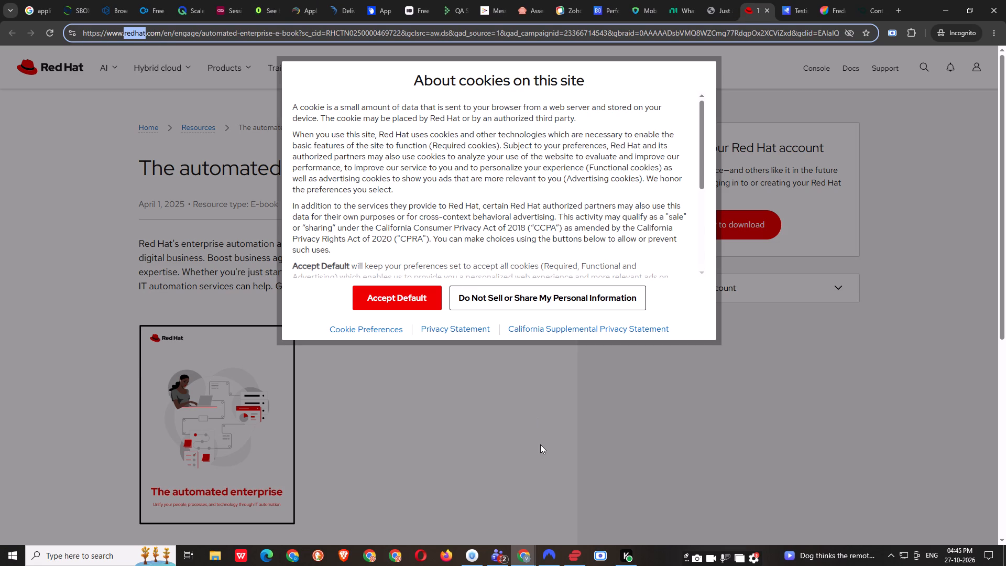
pyautogui.hotkey('ctrl', 'c')
pyautogui.hotkey('ctrl', 'c')
pyautogui.hotkey('ctrl', 'c')
# Find the copied "redhat" in the tracker sheet and set redhat.com's 27-Oct-26 count to 2.
pyautogui.click(527, 557)
pyautogui.click(497, 518)
pyautogui.hotkey('ctrl', 'f')
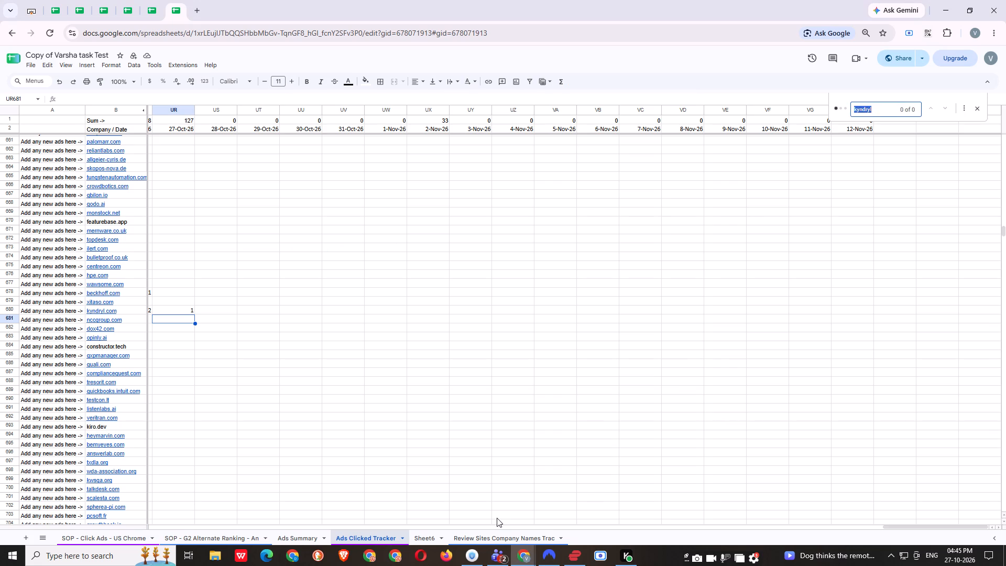
pyautogui.hotkey('ctrl', 'v')
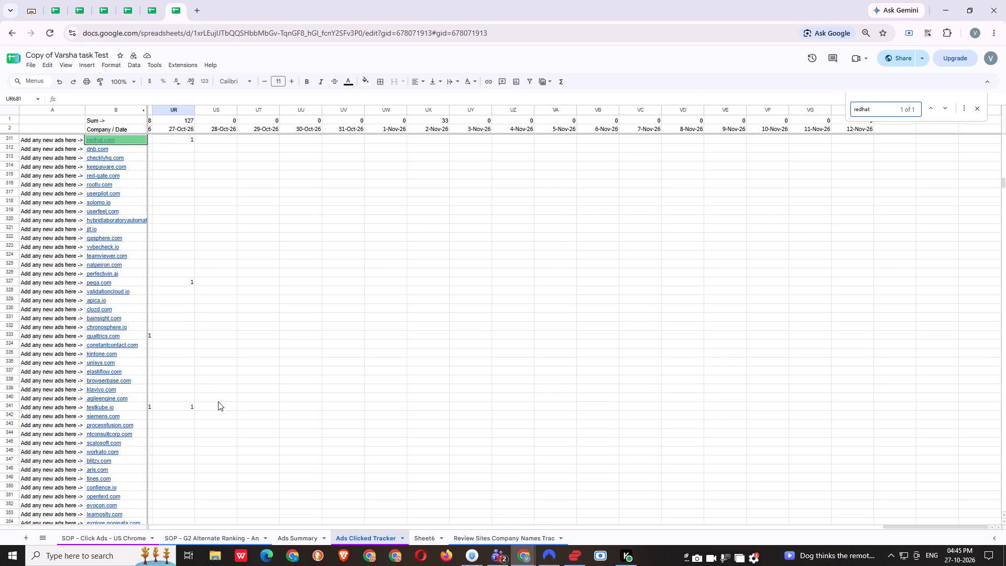
pyautogui.scroll(2, 211, 403)
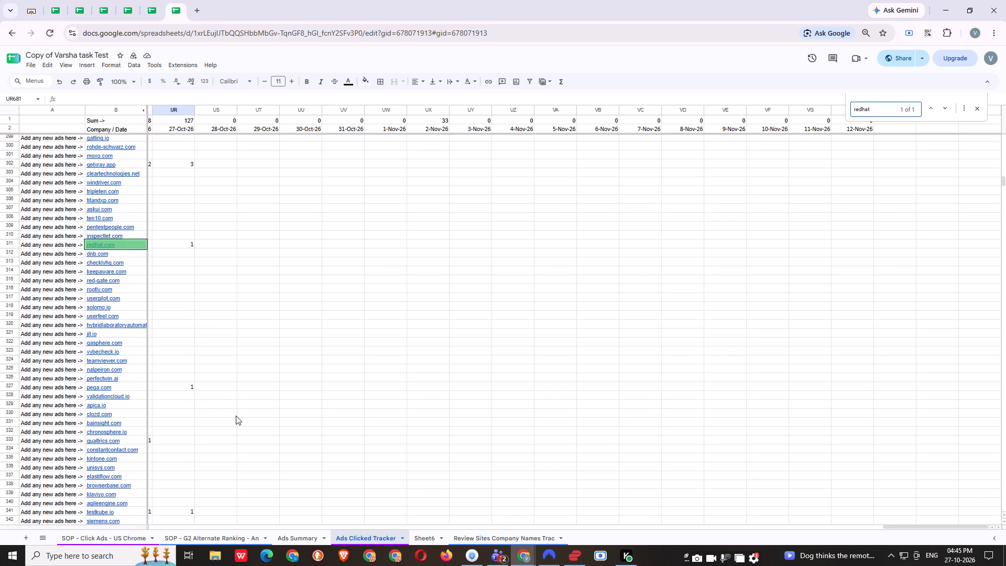
pyautogui.click(177, 246)
pyautogui.press('2')
pyautogui.press('Return')
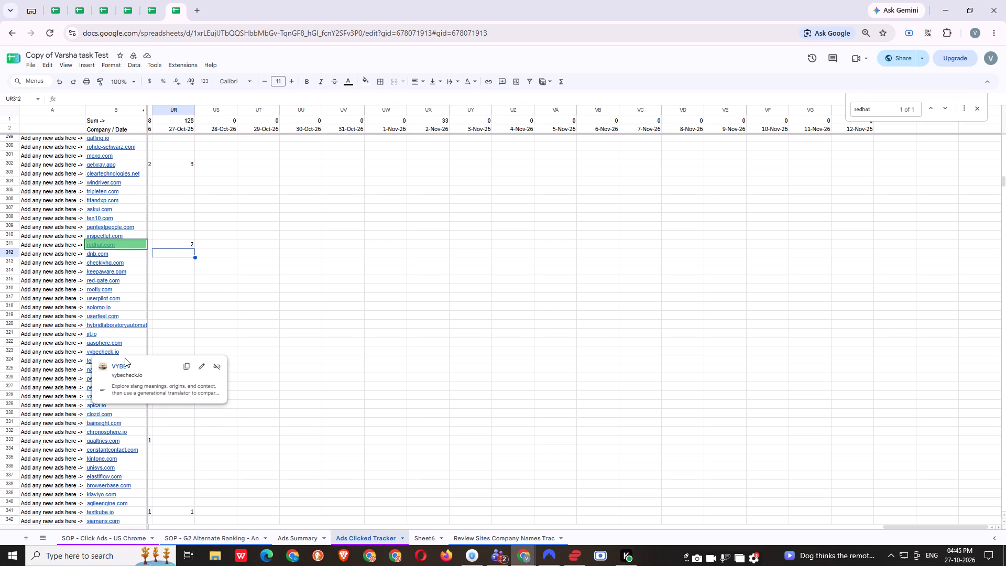
pyautogui.click(343, 389)
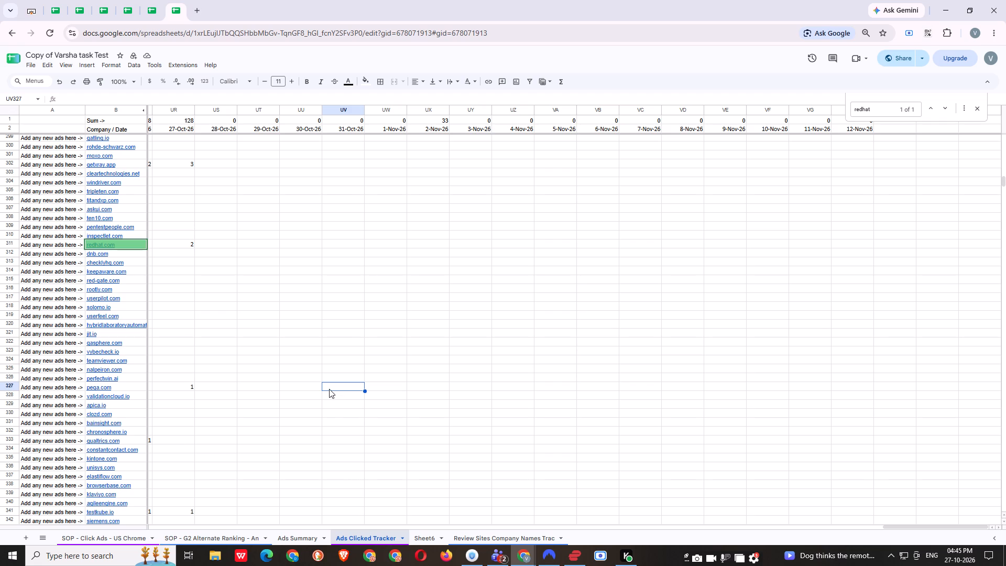
# Copy "blazemeter" from the BlazeMeter testing tool ad page's address in the incognito window and reject cookies on that page.
pyautogui.click(531, 562)
pyautogui.click(577, 528)
pyautogui.click(791, 13)
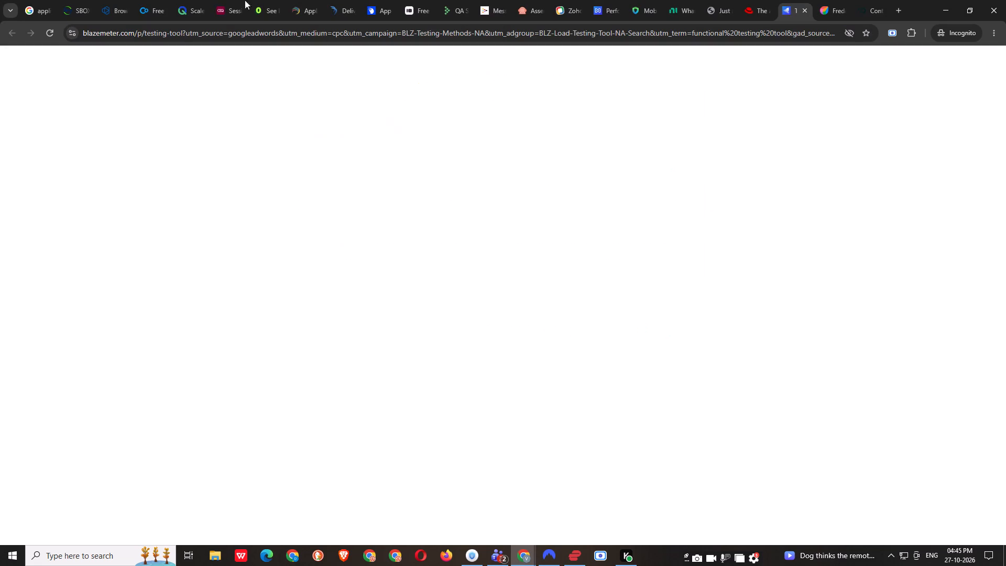
pyautogui.doubleClick(94, 35)
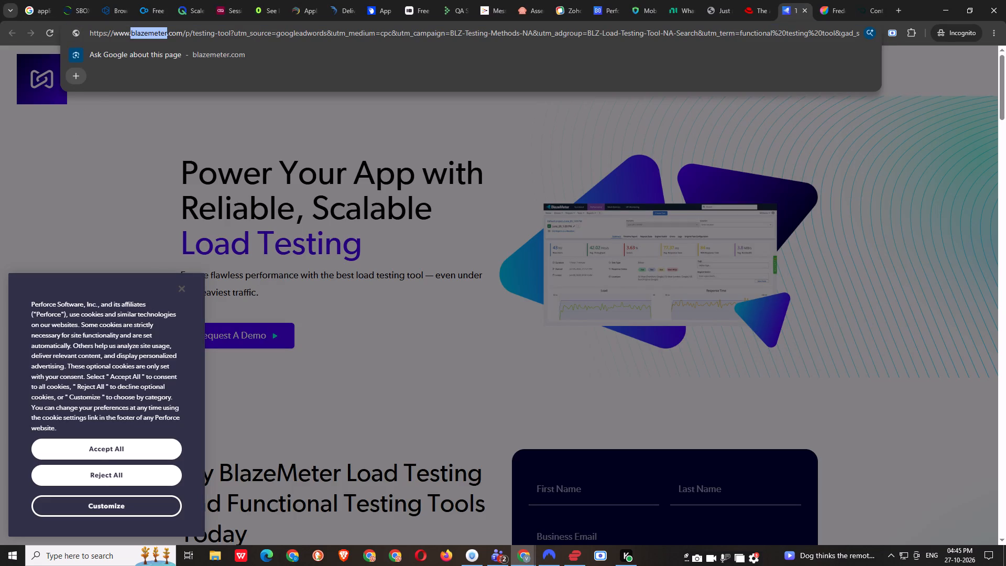
pyautogui.hotkey('ctrl', 'c')
pyautogui.hotkey('ctrl', 'c')
pyautogui.hotkey('ctrl', 'c')
pyautogui.click(100, 470)
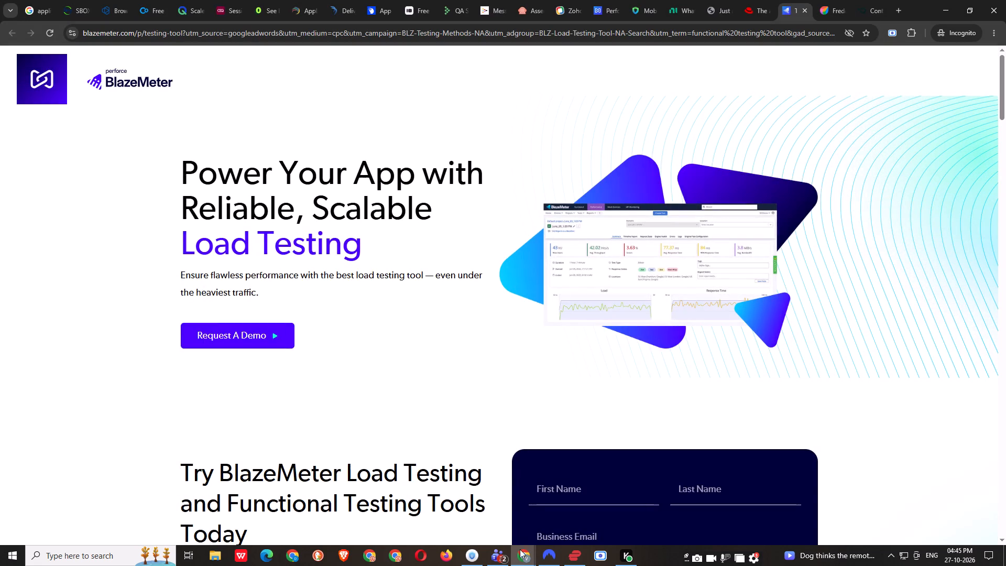
# Find the copied "blazemeter" in the tracker sheet and set blazemeter.com's 27-Oct-26 count to 1.
pyautogui.click(520, 557)
pyautogui.click(500, 526)
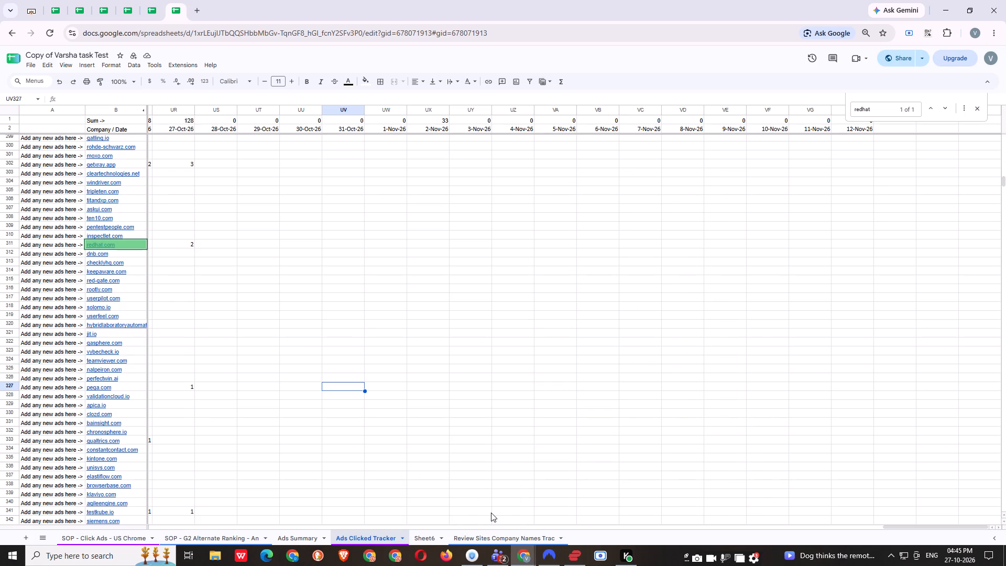
pyautogui.hotkey('ctrl', 'f')
pyautogui.hotkey('ctrl', 'v')
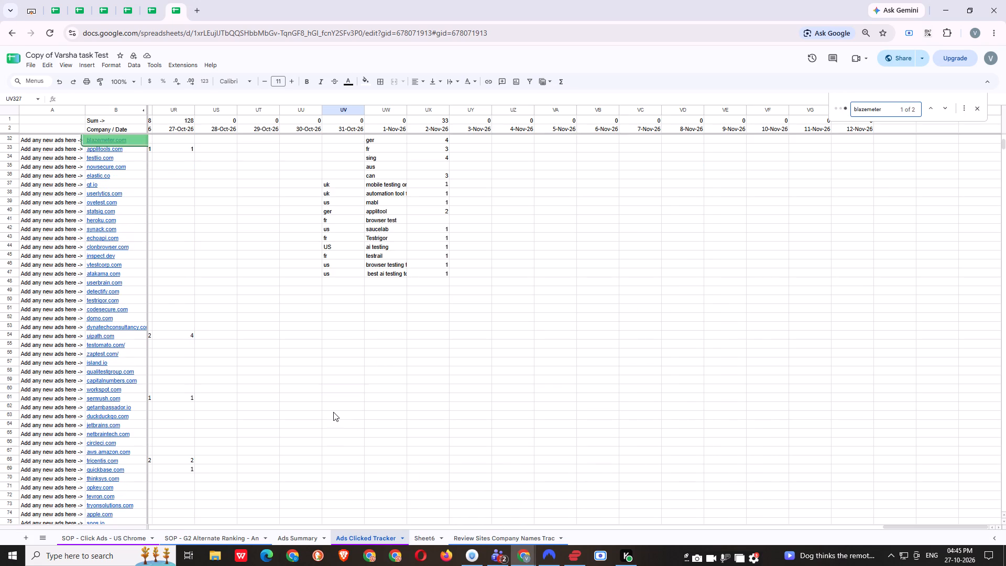
pyautogui.scroll(3, 256, 430)
pyautogui.click(171, 299)
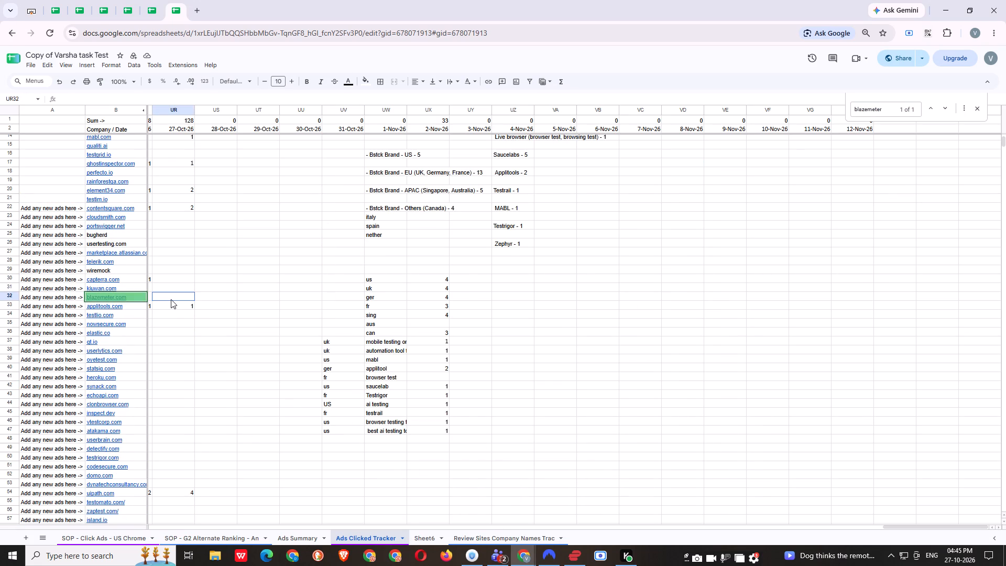
pyautogui.press('1')
pyautogui.press('Return')
# Set capterra.com's 27-Oct-26 count to 1.
pyautogui.click(172, 278)
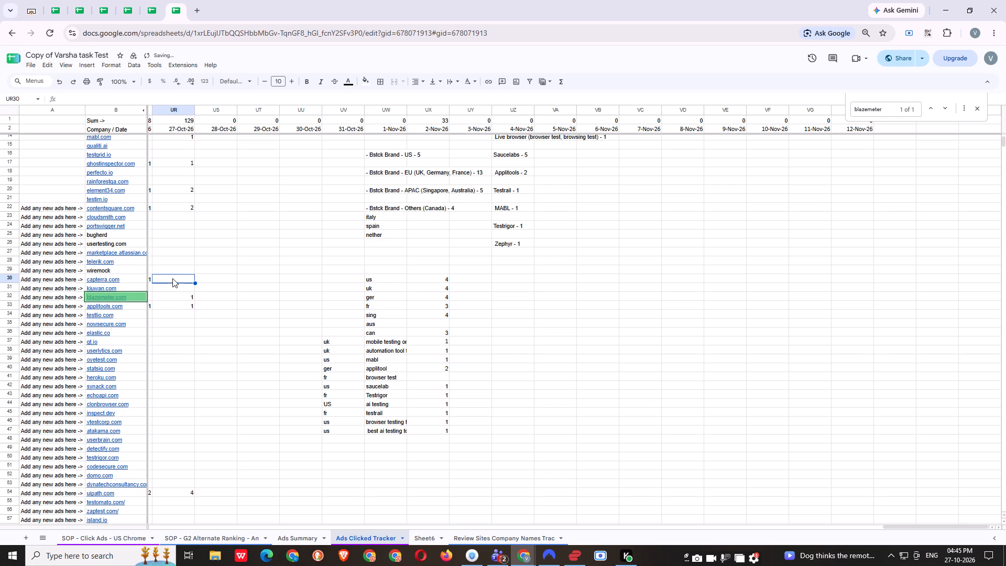
pyautogui.press('1')
pyautogui.press('Return')
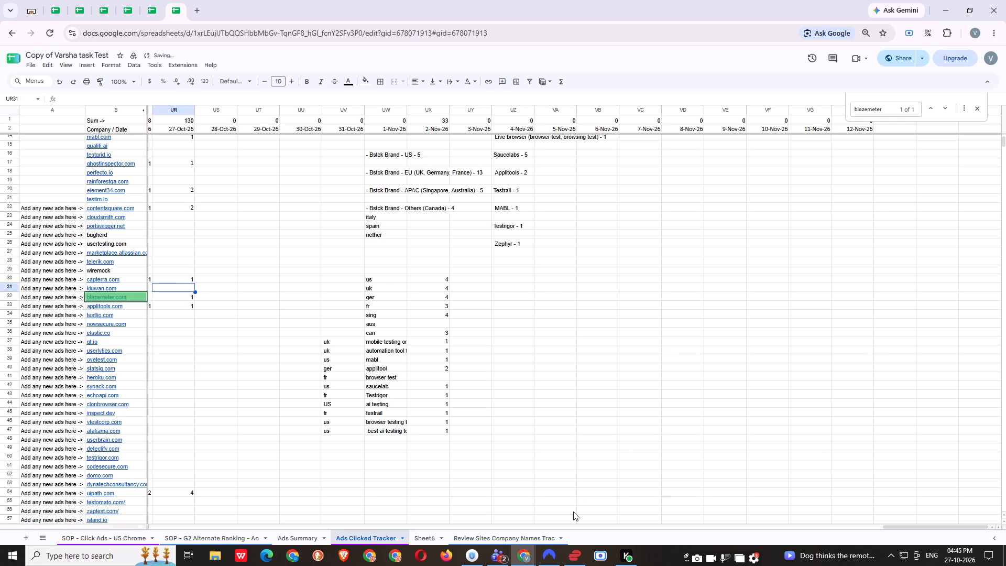
# Find "testmu" in the tracker sheet and set the matching domain's 27-Oct-26 count to 33.
pyautogui.hotkey('ctrl', 'f')
pyautogui.write('te')
pyautogui.write('stm')
pyautogui.press('u')
pyautogui.press('Return')
pyautogui.press('Return')
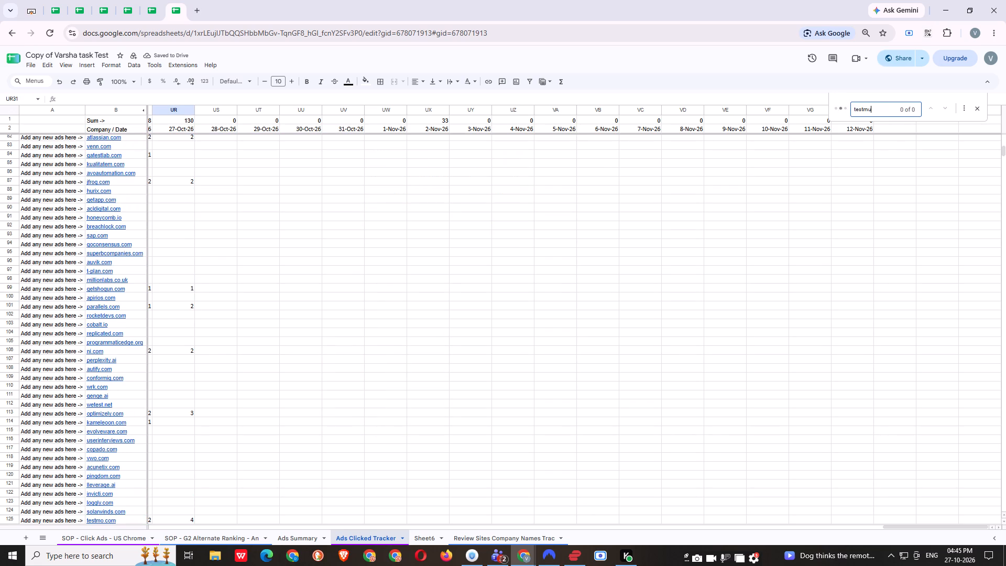
pyautogui.scroll(-1, 332, 373)
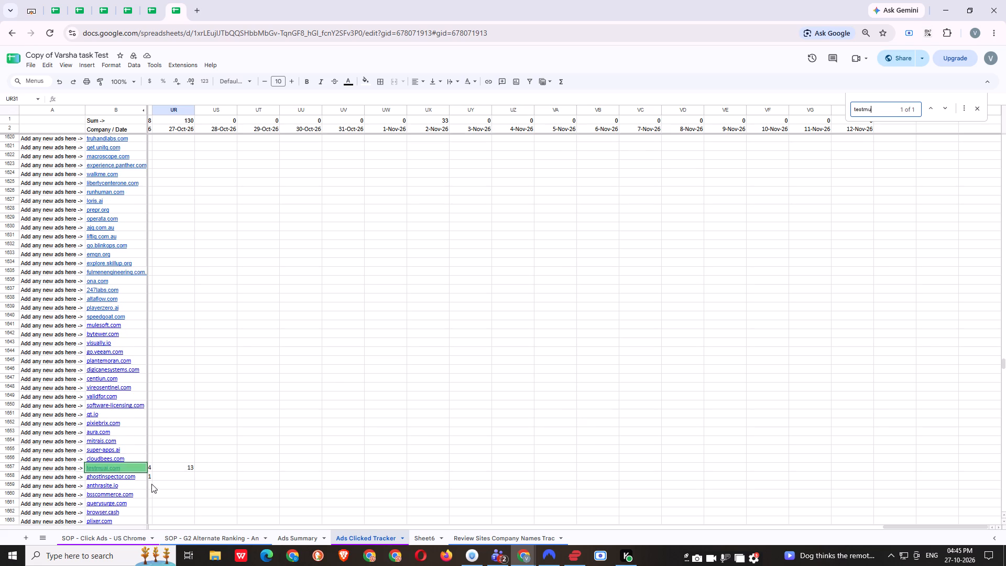
pyautogui.click(171, 468)
pyautogui.write('33')
pyautogui.press('Return')
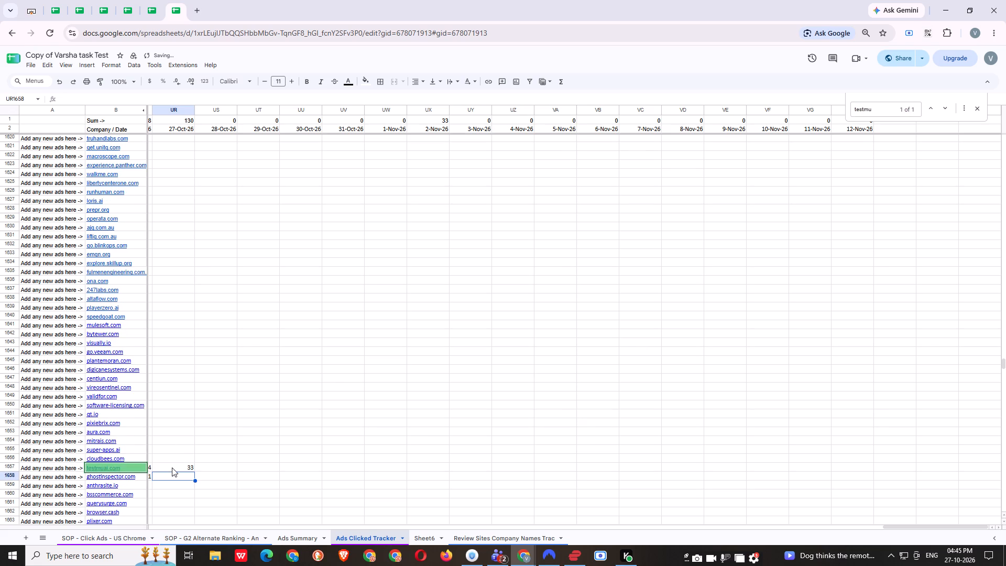
pyautogui.click(485, 462)
# Return to the incognito window with the BlazeMeter ad page.
pyautogui.click(521, 558)
pyautogui.click(584, 517)
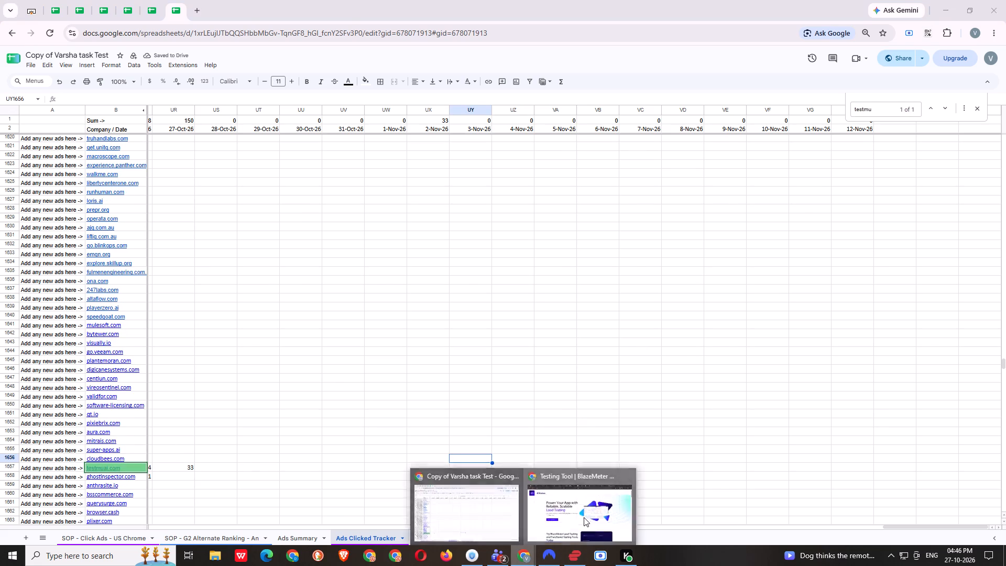
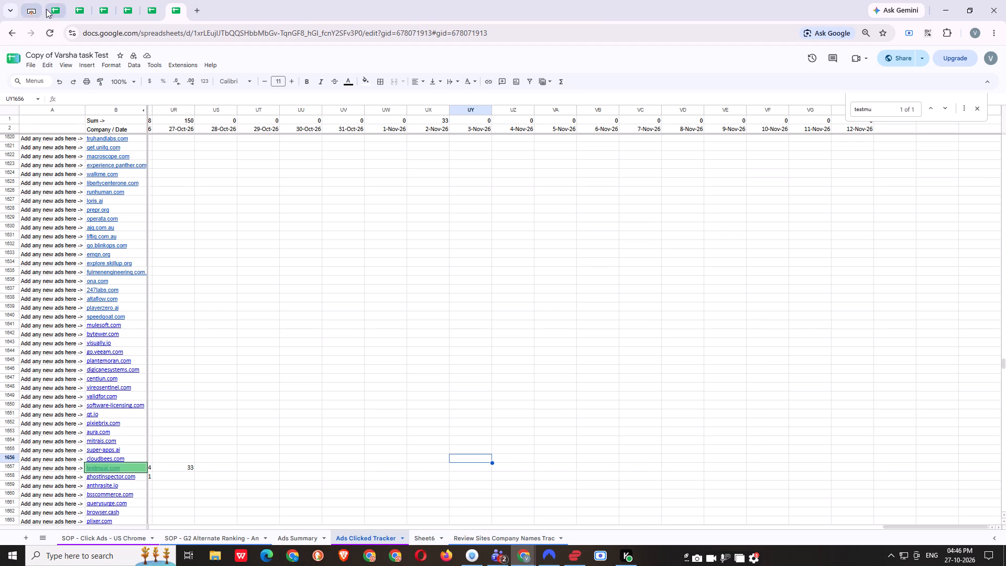
# In the Master Status spreadsheet's Ads Click sheet, clear the old country and keyword counts from A18:E40.
pyautogui.click(46, 9)
pyautogui.click(80, 6)
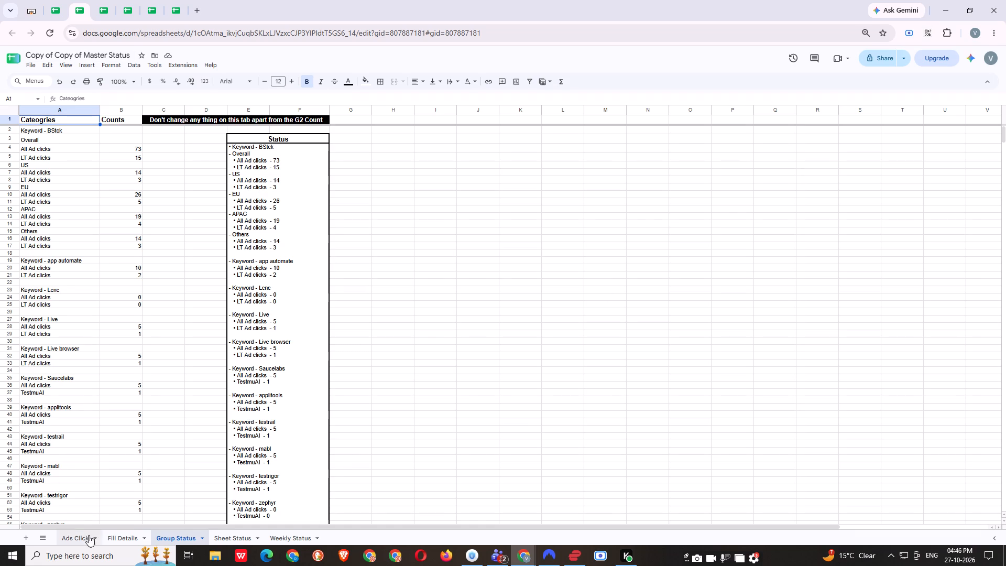
pyautogui.click(78, 539)
pyautogui.moveTo(74, 263); pyautogui.dragTo(76, 269)
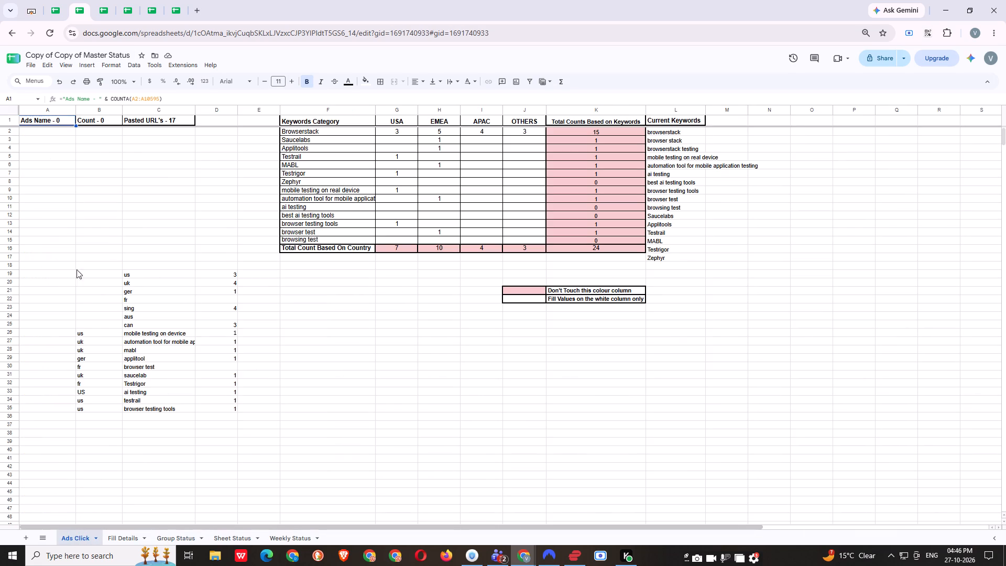
pyautogui.moveTo(76, 269); pyautogui.dragTo(251, 454)
pyautogui.press('Delete')
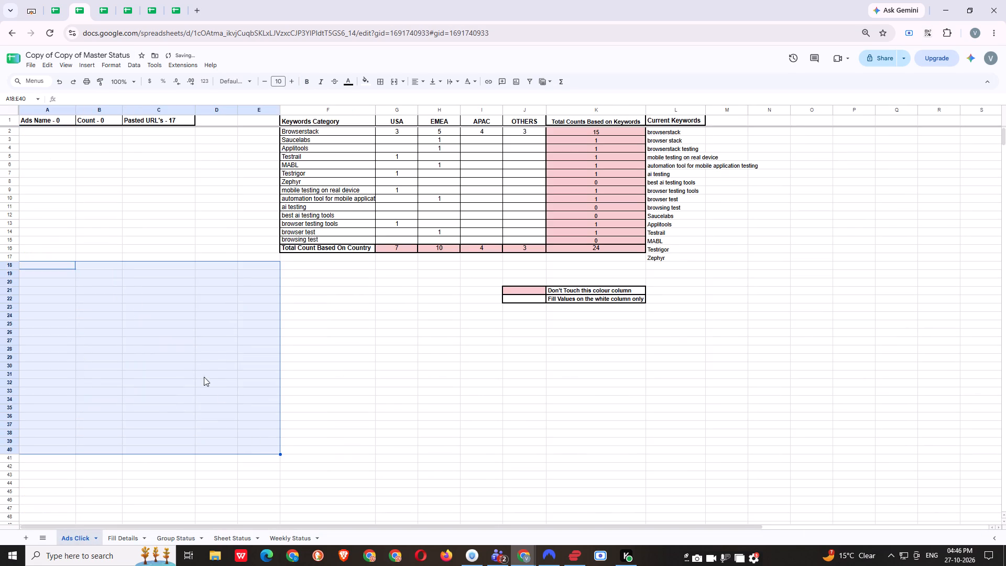
pyautogui.click(185, 364)
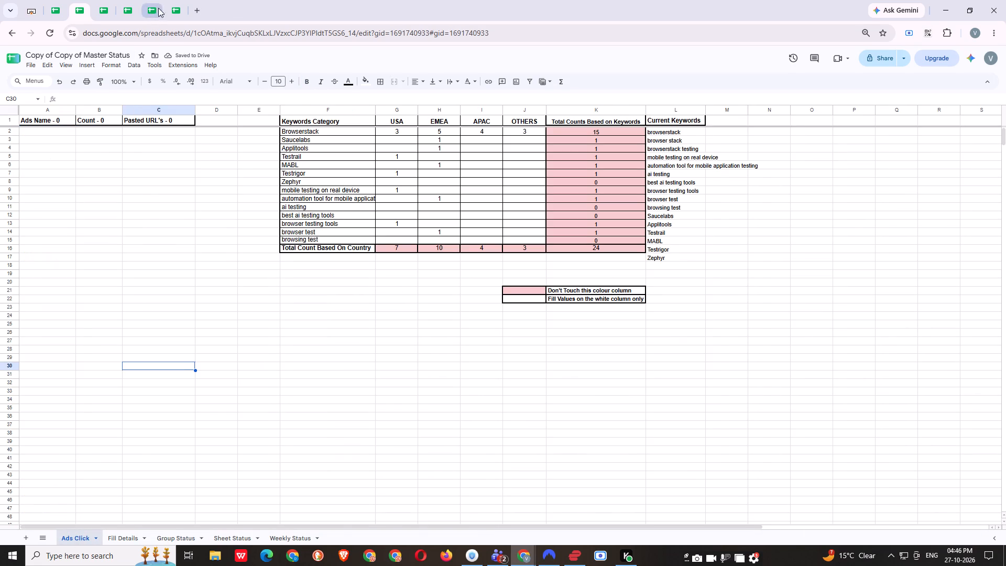
# Copy the country and keyword counts block beside the dates in Ads Clicked Tracker and return to the Master Status Ads Click sheet.
pyautogui.click(173, 8)
pyautogui.scroll(12, 692, 438)
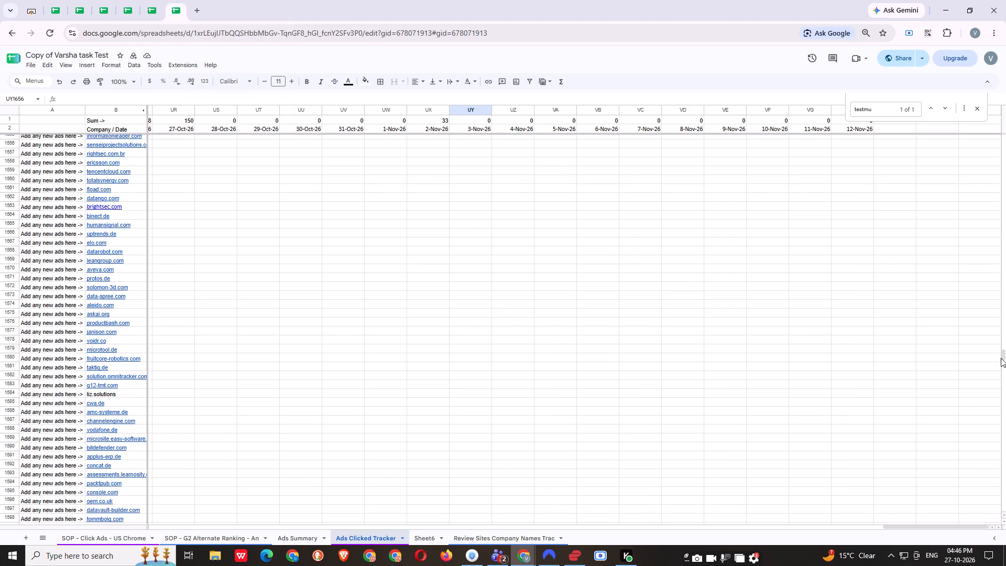
pyautogui.moveTo(1004, 356); pyautogui.dragTo(1000, 105)
pyautogui.scroll(2, 469, 408)
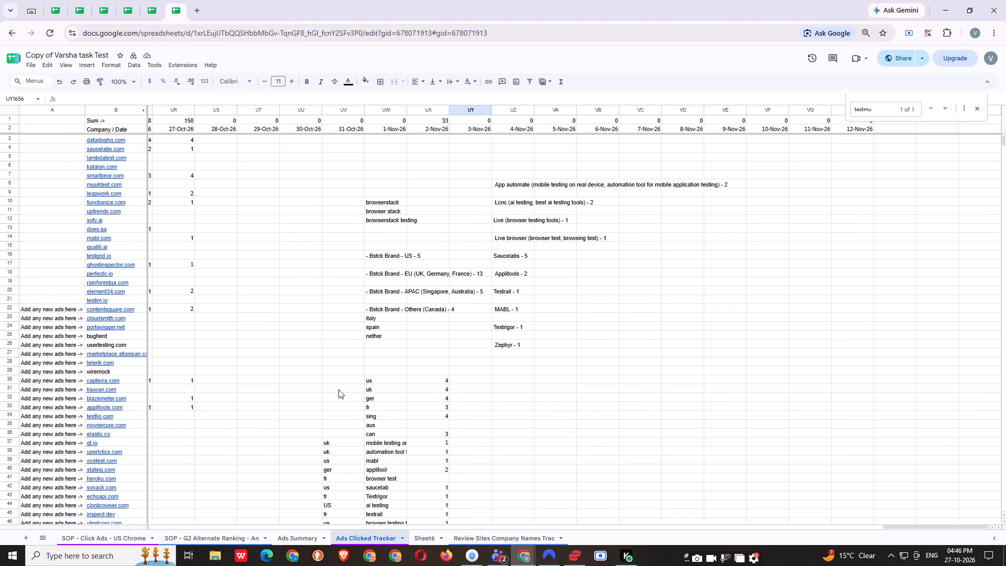
pyautogui.scroll(-1, 341, 388)
pyautogui.moveTo(332, 329); pyautogui.dragTo(460, 505)
pyautogui.hotkey('ctrl', 'c')
pyautogui.hotkey('ctrl', 'c')
pyautogui.hotkey('ctrl', 'c')
pyautogui.hotkey('ctrl', 'c')
pyautogui.click(85, 6)
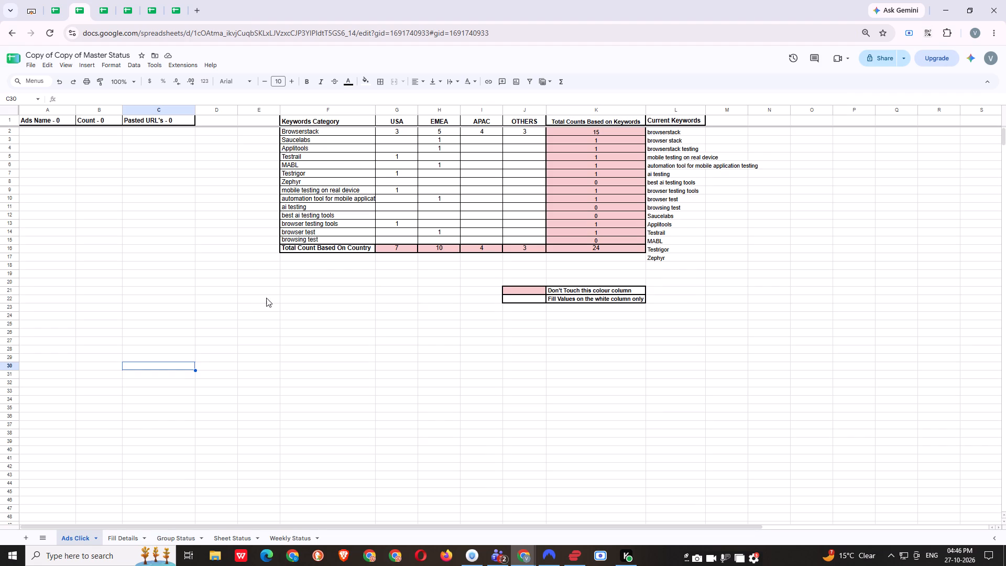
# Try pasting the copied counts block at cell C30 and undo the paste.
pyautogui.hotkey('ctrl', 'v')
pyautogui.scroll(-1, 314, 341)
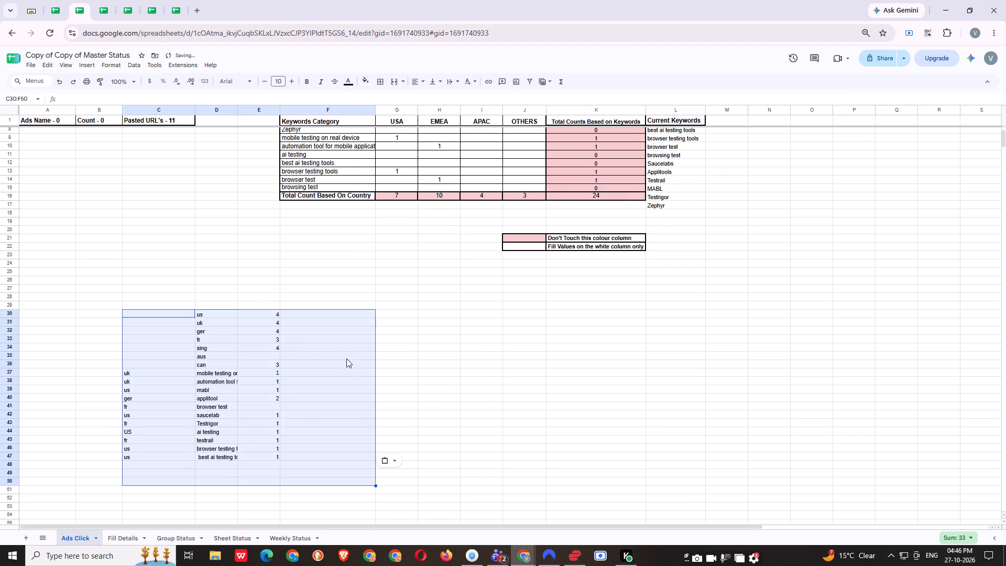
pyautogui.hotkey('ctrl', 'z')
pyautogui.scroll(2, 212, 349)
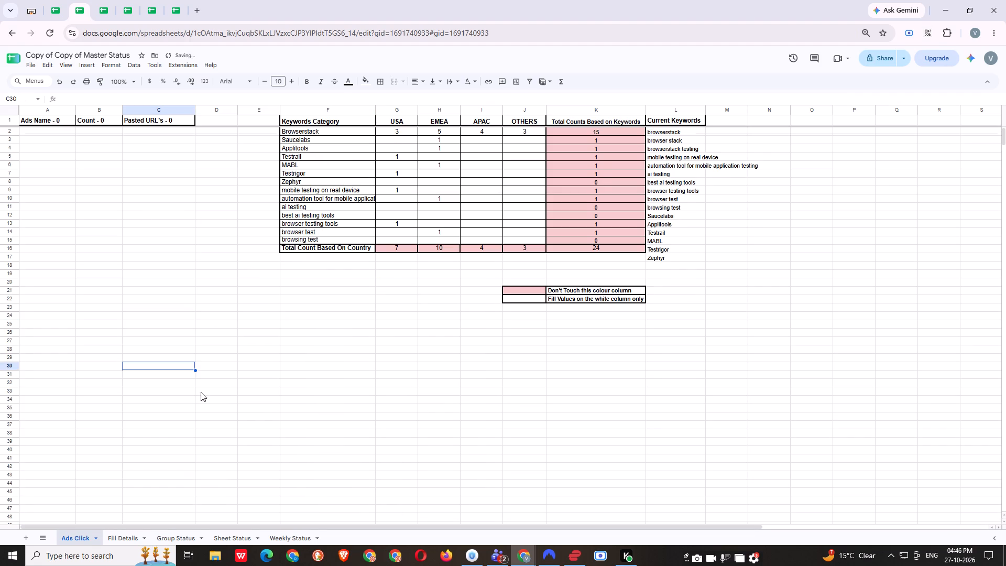
# Paste the copied country and keyword counts block into the Ads Click sheet starting at cell B5.
pyautogui.scroll(5, 201, 392)
pyautogui.click(89, 156)
pyautogui.hotkey('ctrl', 'v')
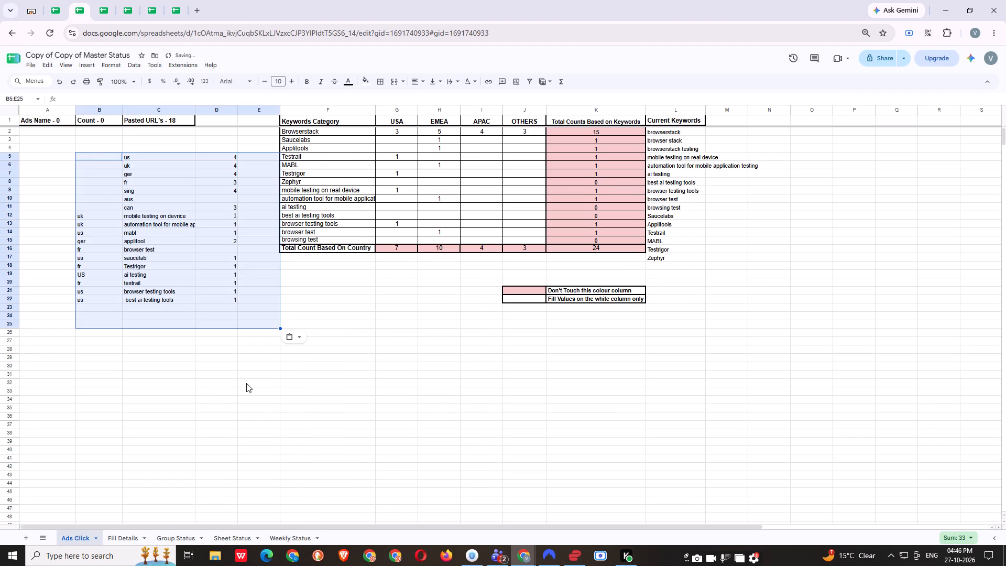
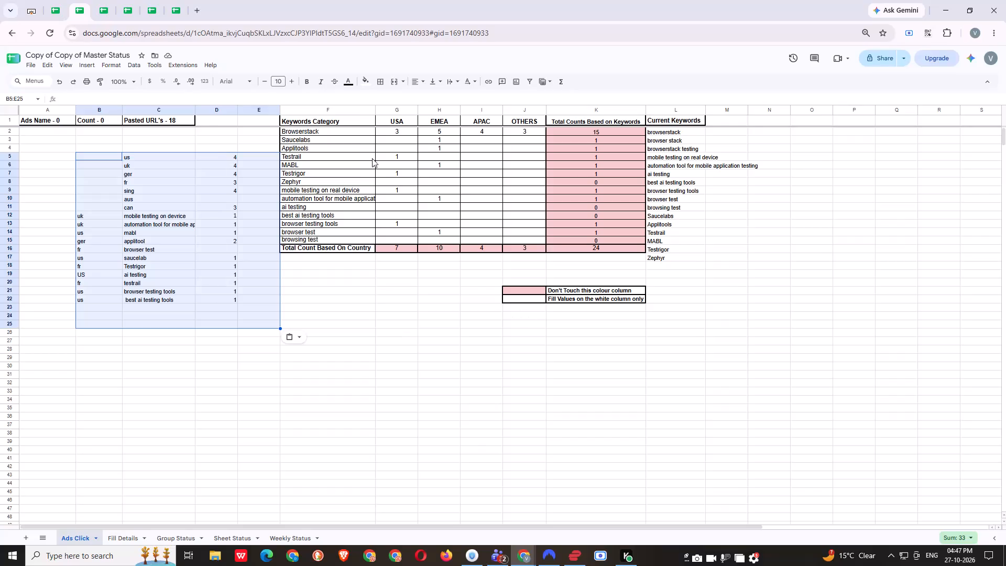
# Clear the old keyword counts from G2:J15, covering the USA, EMEA, APAC and OTHERS columns.
pyautogui.scroll(9, 397, 293)
pyautogui.scroll(5, 607, 423)
pyautogui.scroll(5, 297, 246)
pyautogui.moveTo(398, 132); pyautogui.dragTo(522, 240)
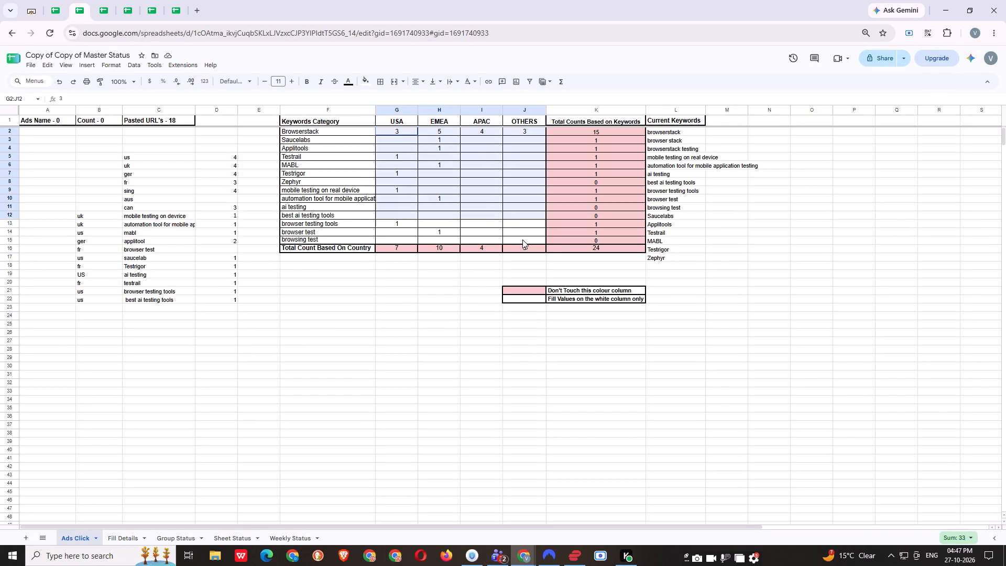
pyautogui.moveTo(522, 240); pyautogui.dragTo(523, 241)
pyautogui.press('Delete')
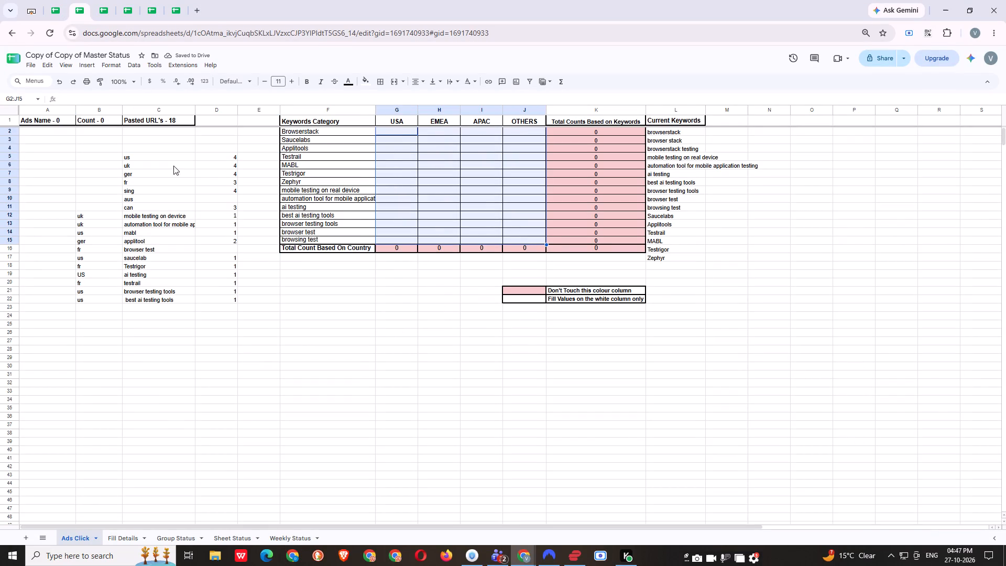
# In the Browserstack row, enter 4 under USA and 11 under EMEA, the combined uk, ger and fr count.
pyautogui.click(212, 157)
pyautogui.click(399, 132)
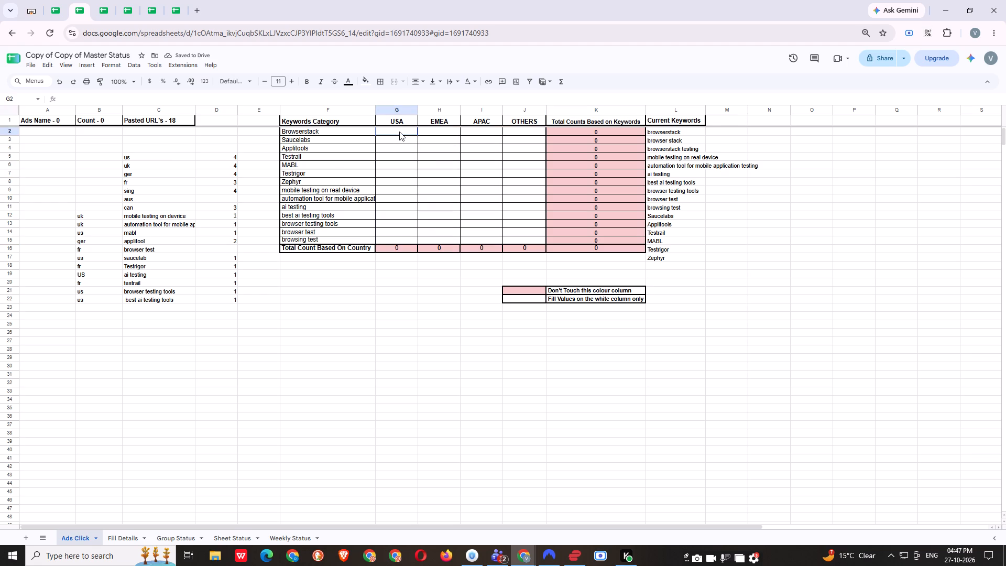
pyautogui.press('4')
pyautogui.press('Down')
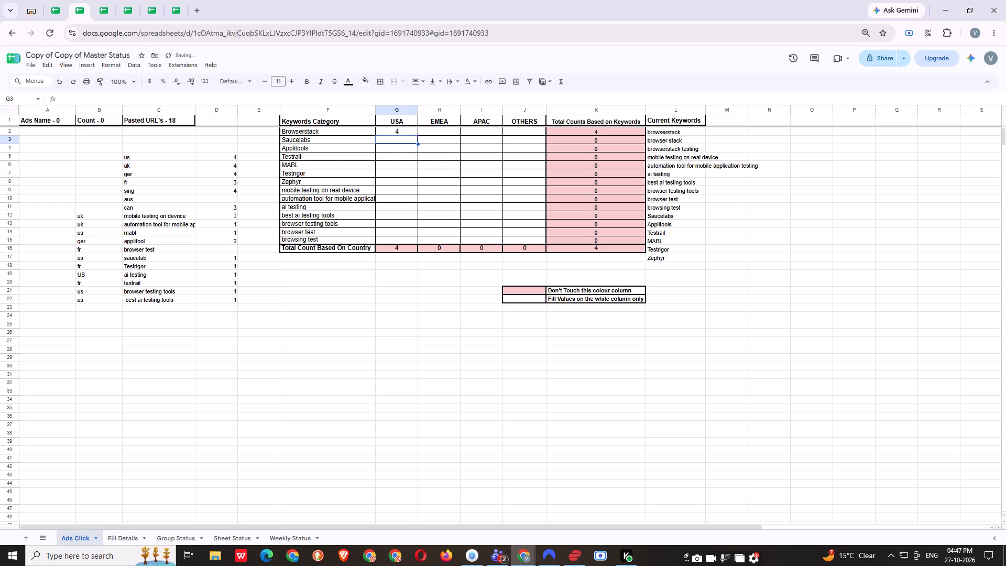
pyautogui.click(435, 130)
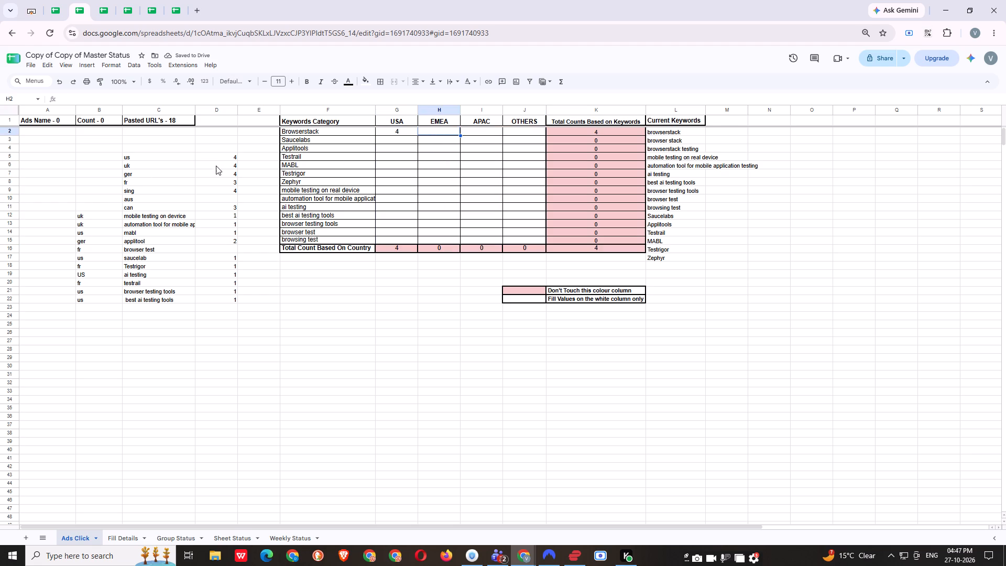
pyautogui.moveTo(217, 165); pyautogui.dragTo(219, 181)
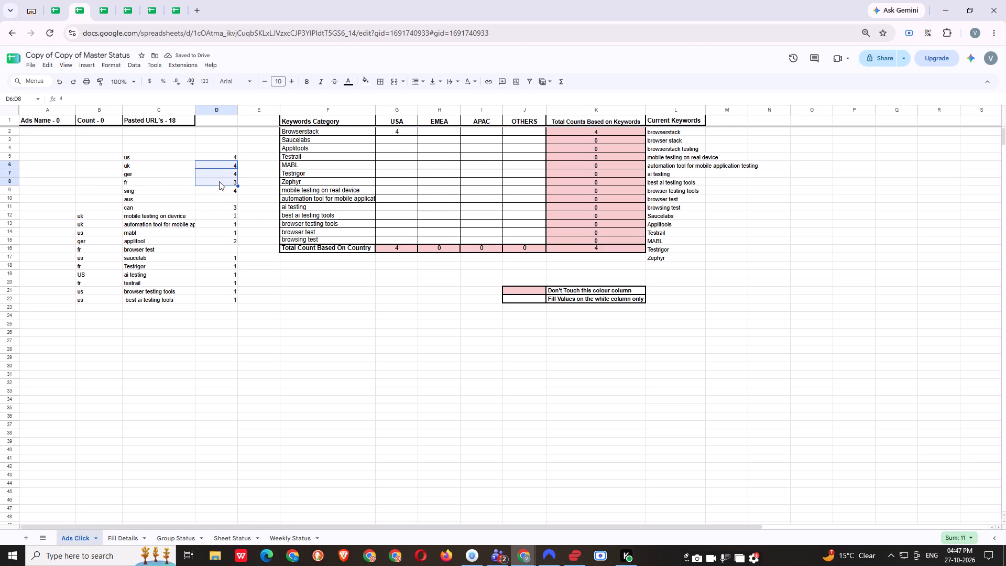
pyautogui.click(427, 129)
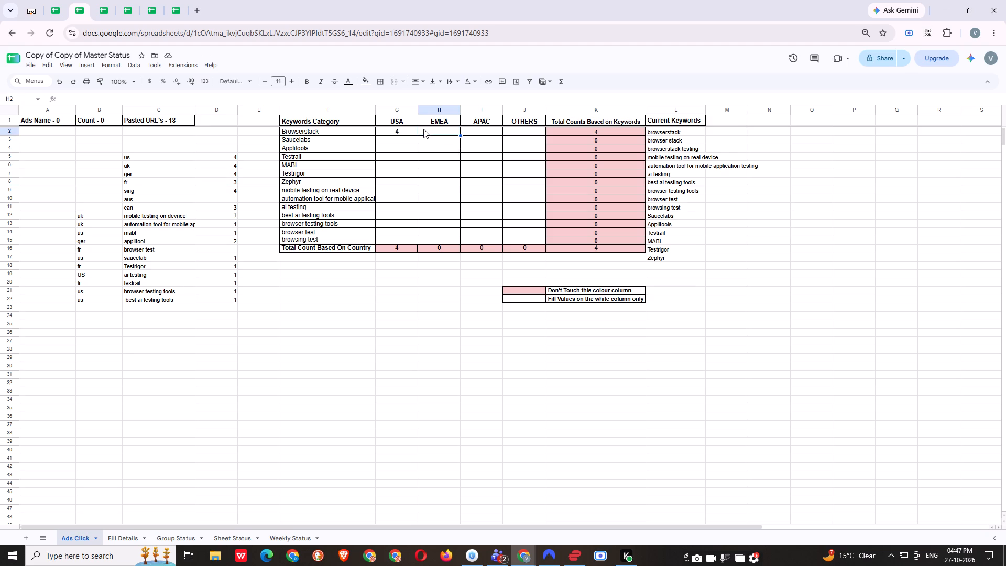
pyautogui.press('4')
pyautogui.press('BackSpace')
pyautogui.write('11')
pyautogui.press('Right')
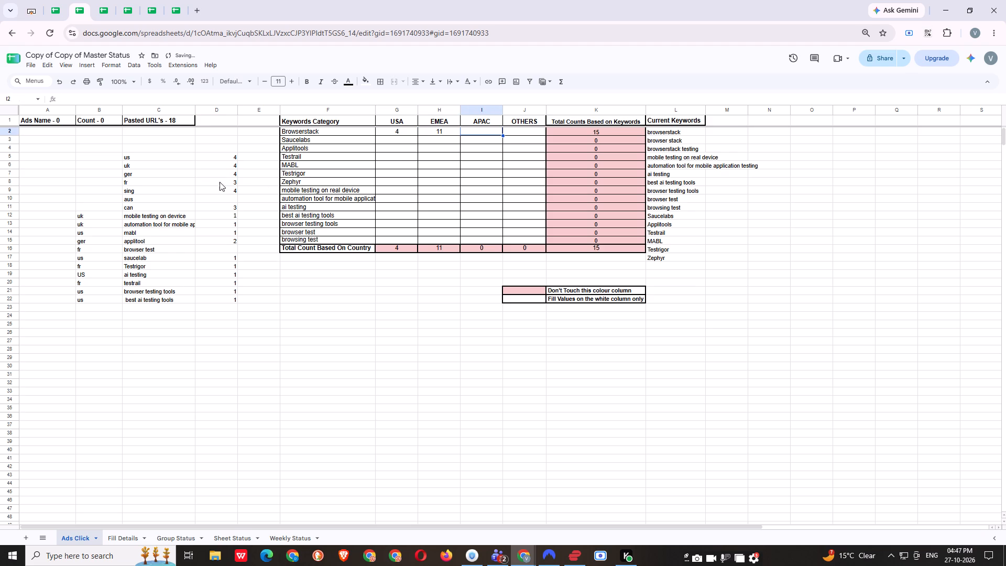
# Enter 4 under APAC and 3 under OTHERS for Browserstack, and check the row's sum against the pasted country counts.
pyautogui.click(226, 189)
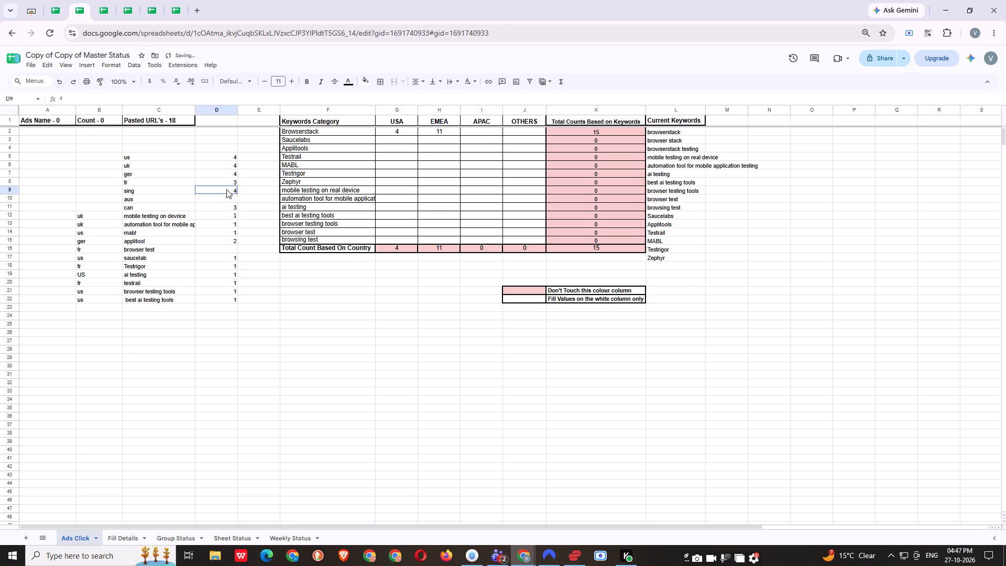
pyautogui.click(490, 128)
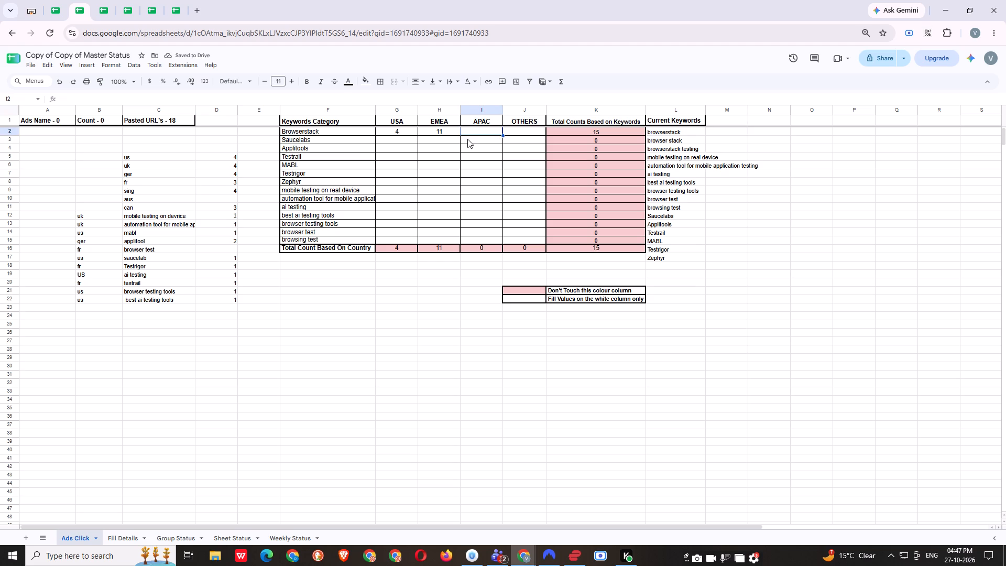
pyautogui.press('4')
pyautogui.press('Right')
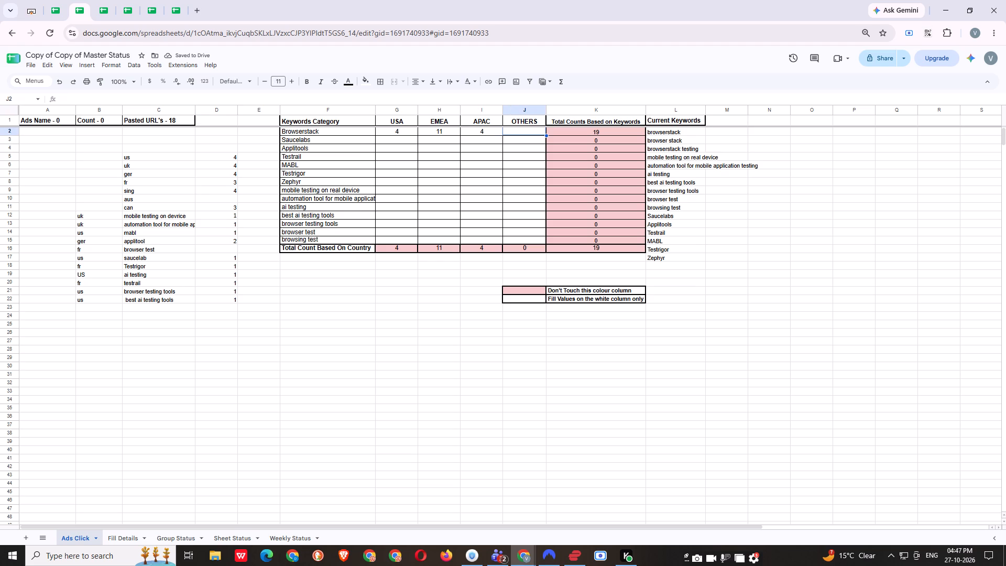
pyautogui.press('3')
pyautogui.moveTo(228, 158); pyautogui.dragTo(228, 159)
pyautogui.moveTo(228, 159); pyautogui.dragTo(230, 205)
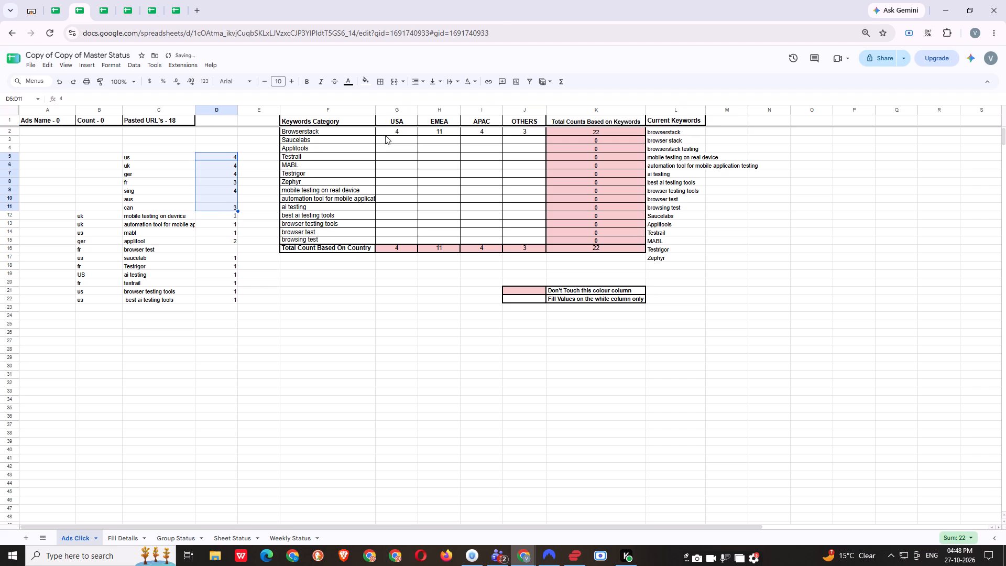
pyautogui.moveTo(396, 130); pyautogui.dragTo(523, 135)
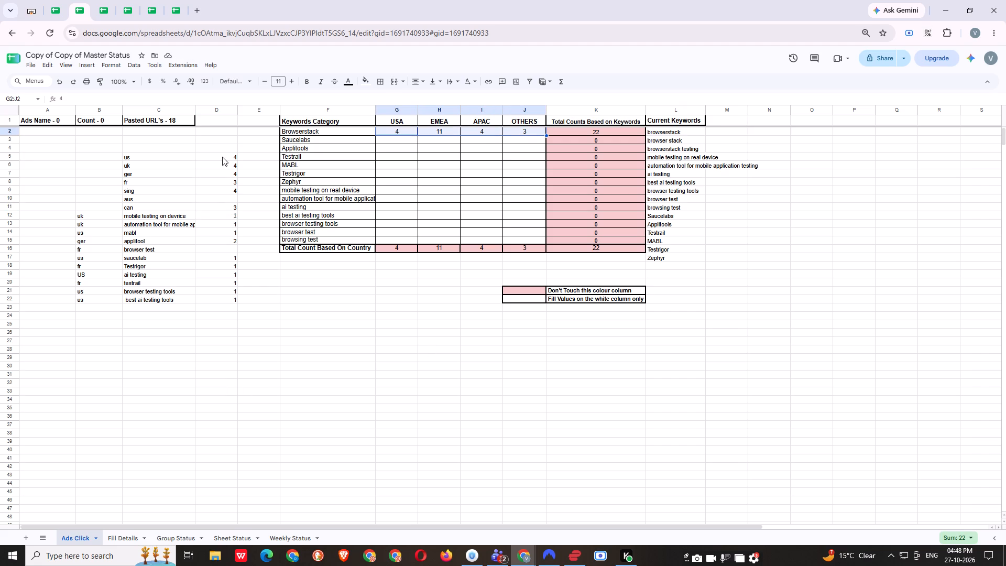
pyautogui.moveTo(222, 157); pyautogui.dragTo(229, 208)
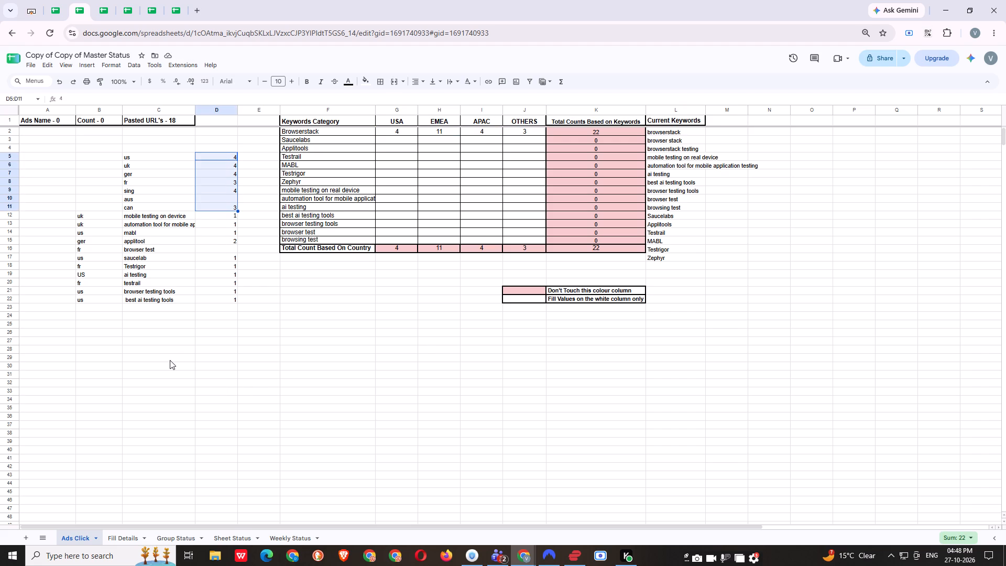
pyautogui.click(168, 319)
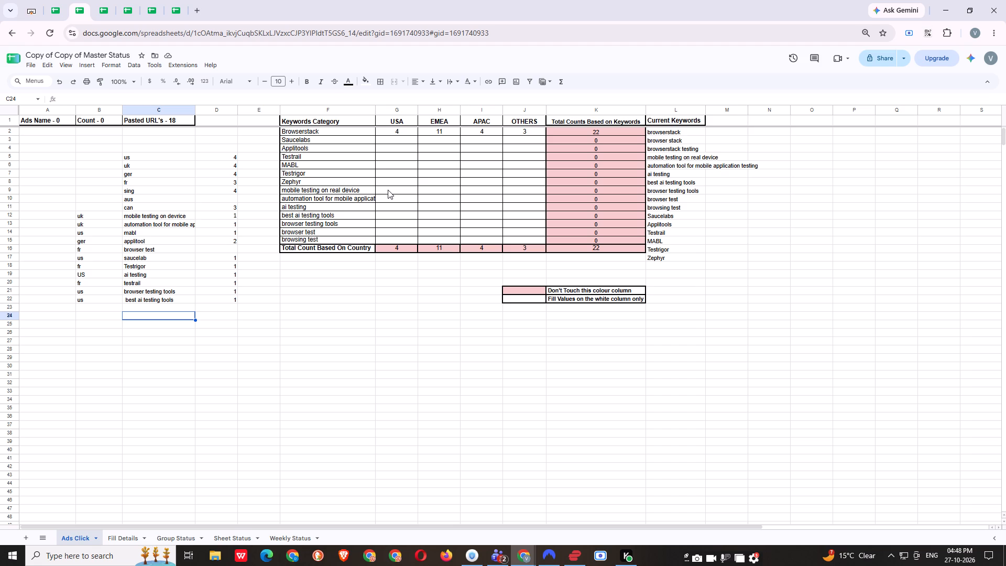
# Enter 1 under EMEA for both mobile testing on real device and automation tool for mobile application testing.
pyautogui.click(446, 192)
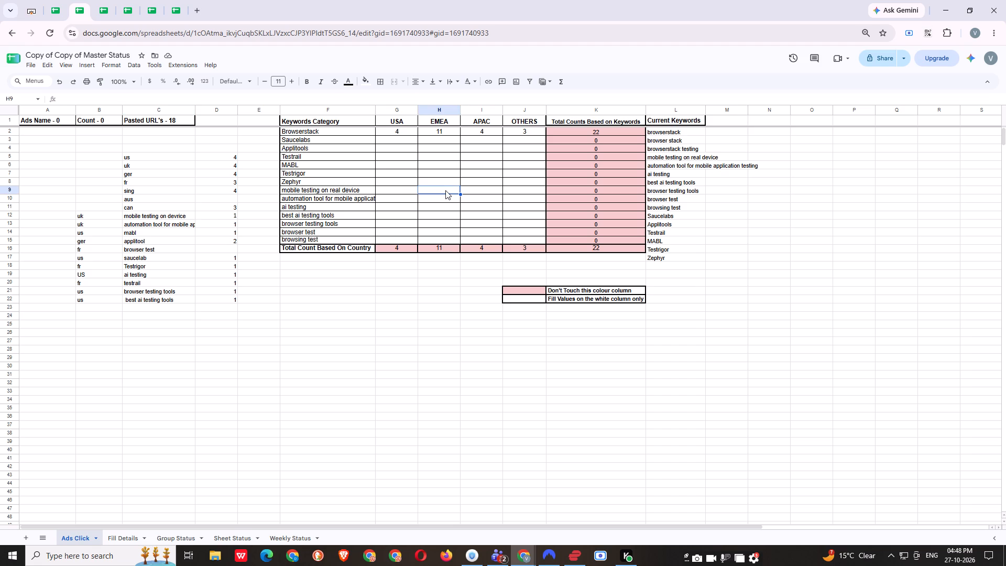
pyautogui.press('1')
pyautogui.press('Down')
pyautogui.press('1')
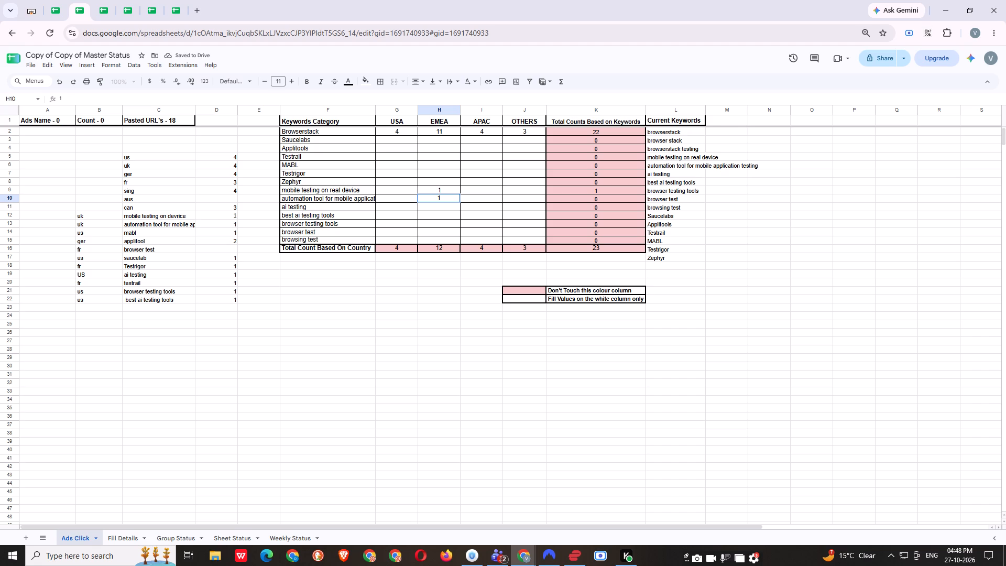
# Enter 1 under USA for MABL and 2 under EMEA for Applitools.
pyautogui.press('Up')
pyautogui.press('Up')
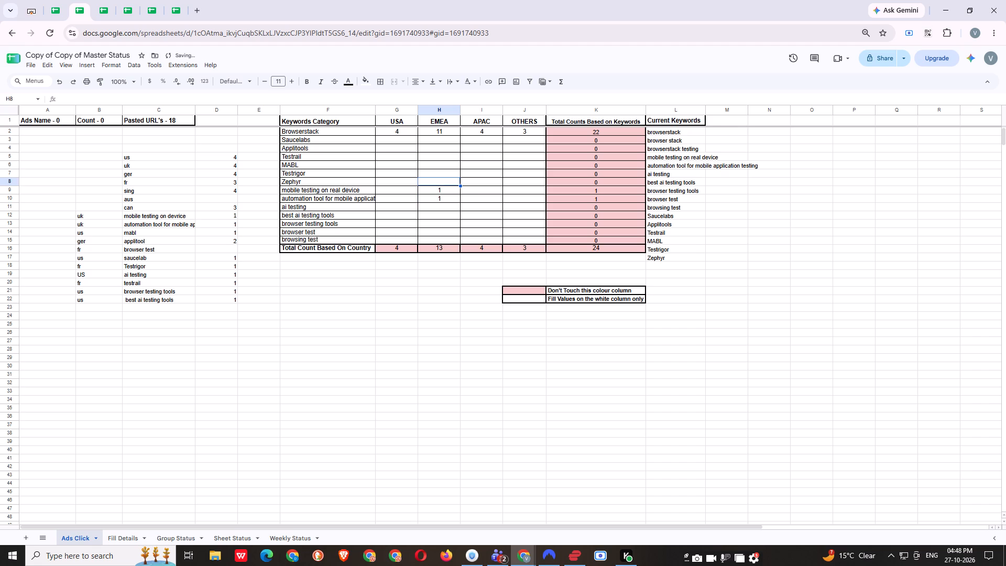
pyautogui.press('Up')
pyautogui.press('Up')
pyautogui.press('Up')
pyautogui.press('Left')
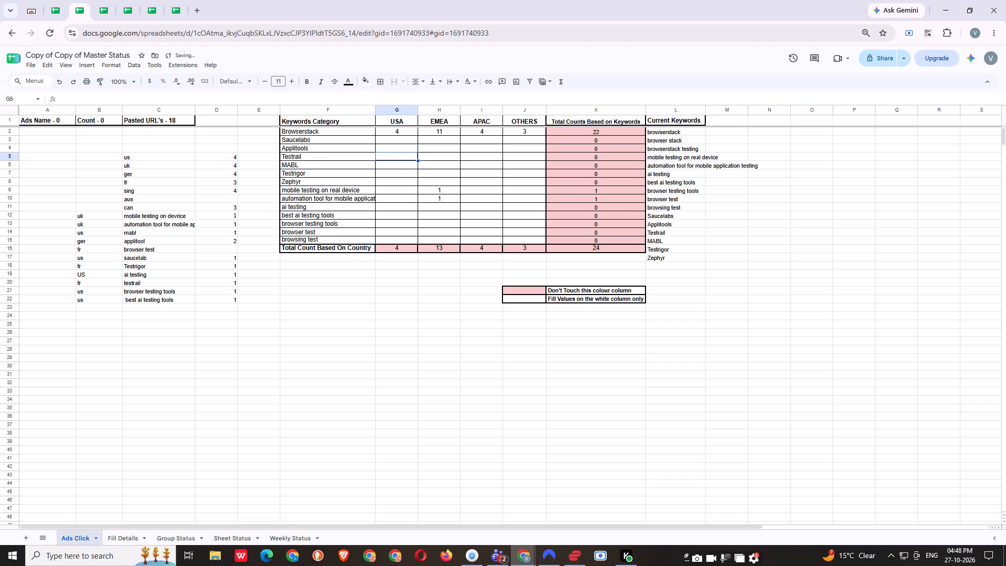
pyautogui.press('Down')
pyautogui.press('1')
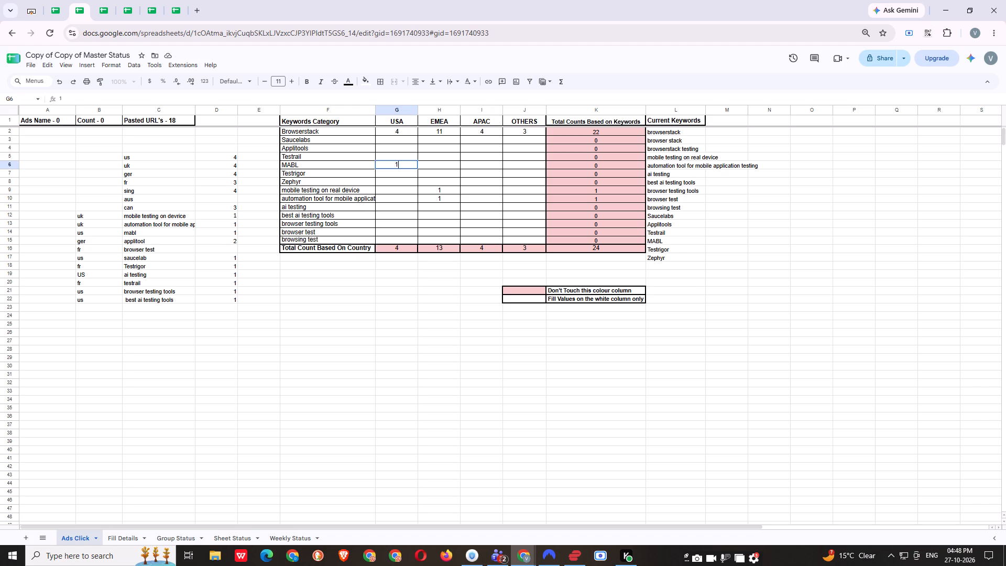
pyautogui.press('Up')
pyautogui.press('Up')
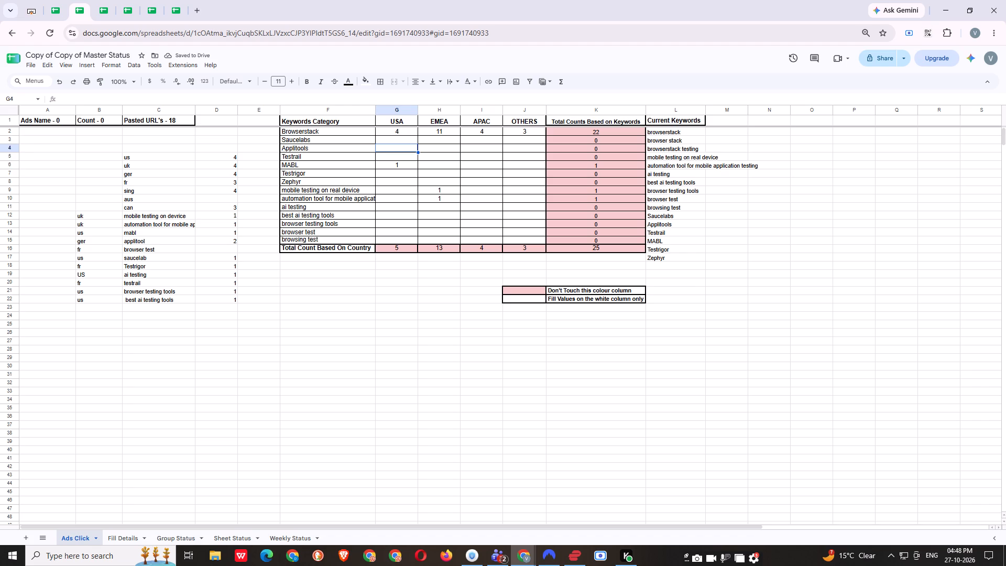
pyautogui.press('Right')
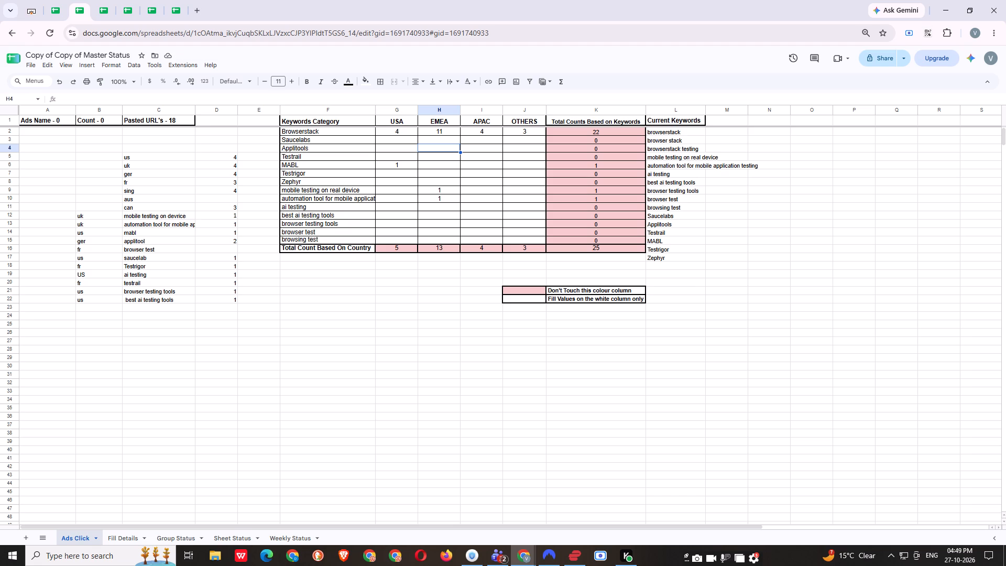
pyautogui.press('2')
# Enter 1 under USA in the Saucelabs row.
pyautogui.press('Down')
pyautogui.press('Down')
pyautogui.press('Down')
pyautogui.press('Down')
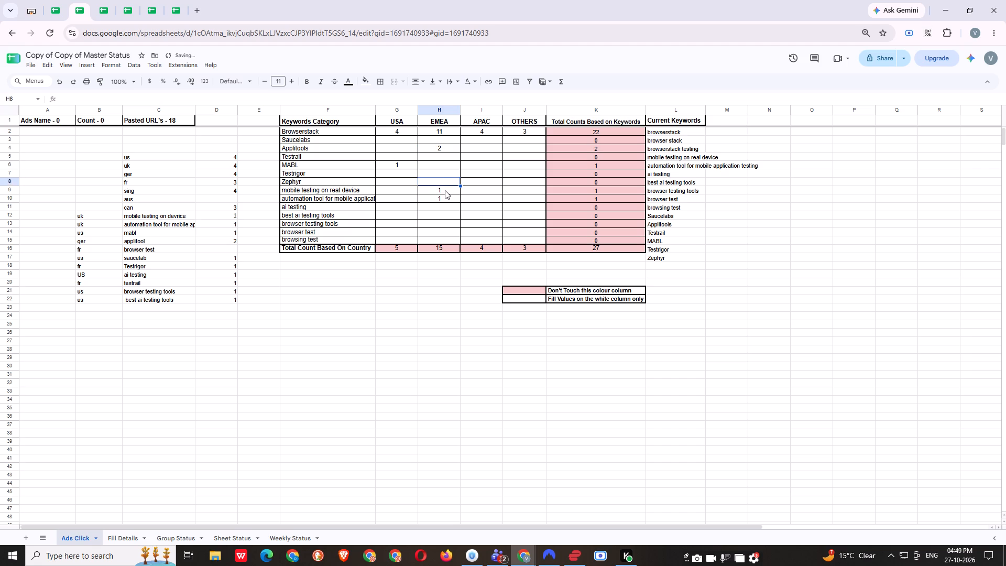
pyautogui.press('Down')
pyautogui.press('Down')
pyautogui.press('Down')
pyautogui.press('Down')
pyautogui.press('Down')
pyautogui.press('Down')
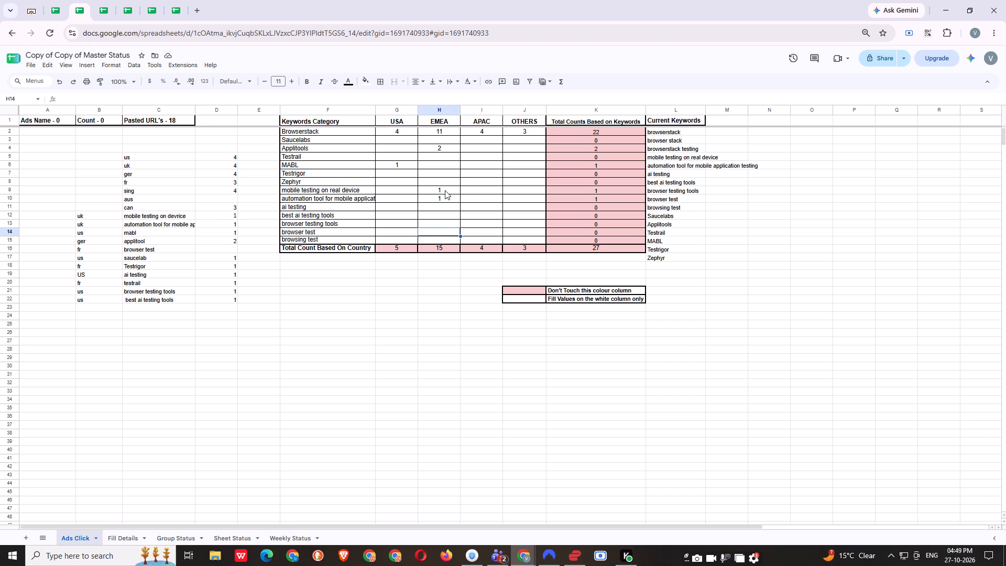
pyautogui.press('Left')
pyautogui.press('Up')
pyautogui.press('Up')
pyautogui.press('Up')
pyautogui.press('Up')
pyautogui.press('Up')
pyautogui.press('Up')
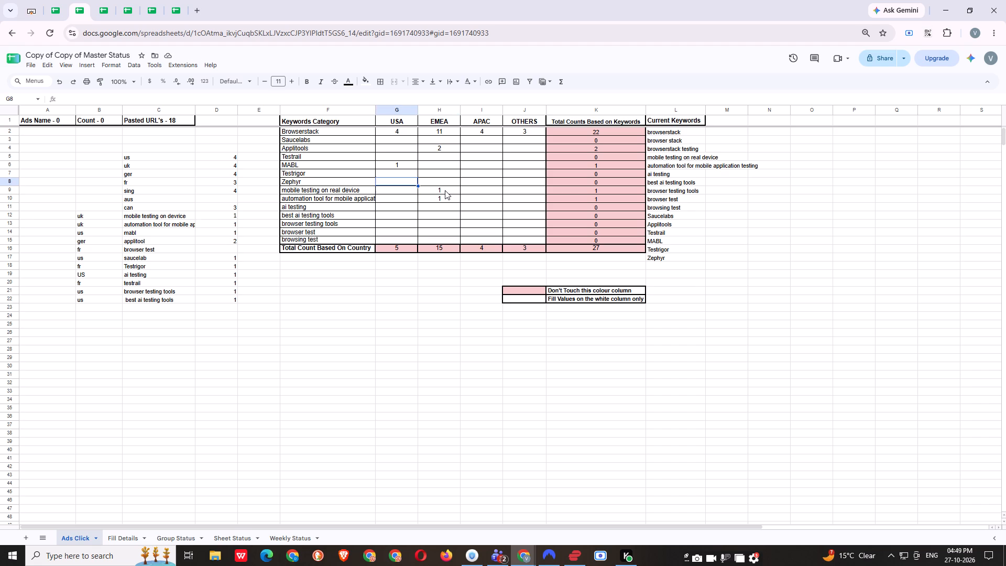
pyautogui.press('Up')
pyautogui.press('Up')
pyautogui.press('Up')
pyautogui.press('Up')
pyautogui.press('Up')
pyautogui.press('1')
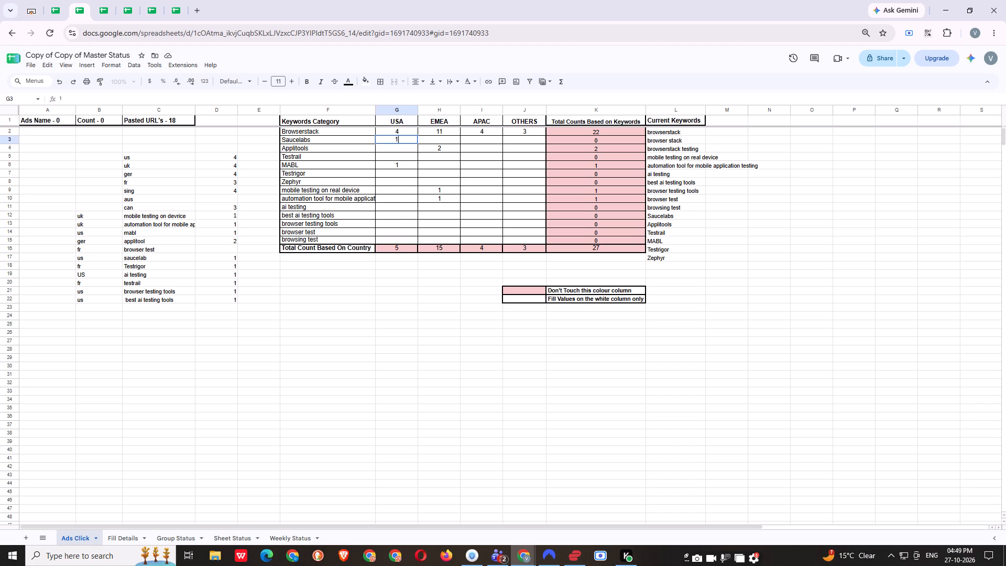
# Enter 1 under EMEA in the Testrigor row.
pyautogui.press('Right')
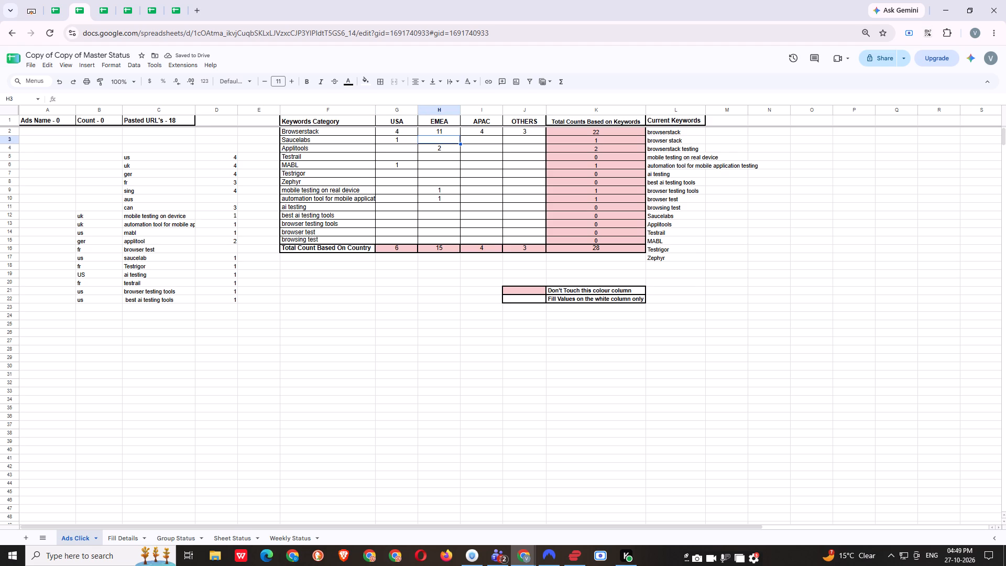
pyautogui.press('Down')
pyautogui.press('Down')
pyautogui.press('Down')
pyautogui.press('Down')
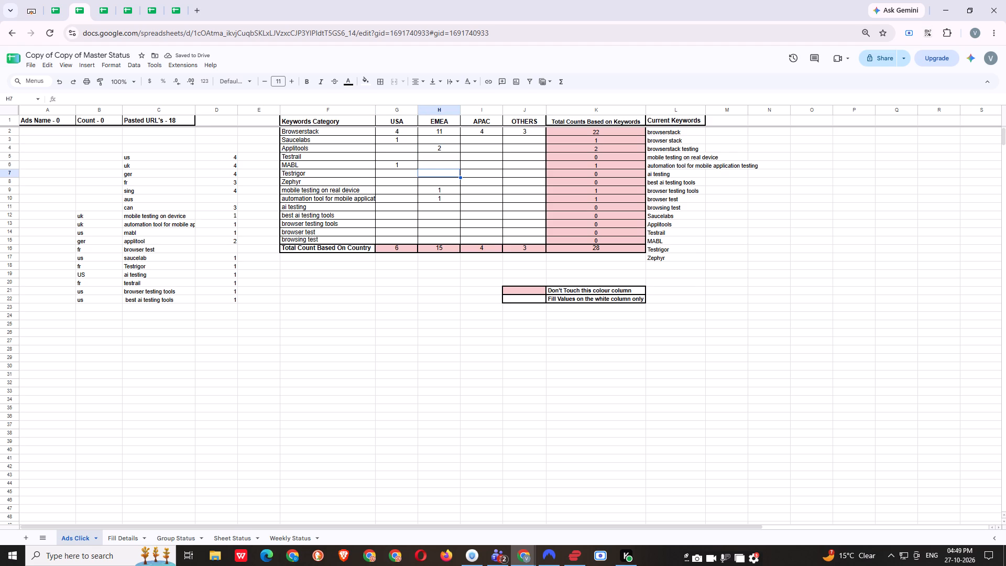
pyautogui.press('1')
# Enter 1 under USA in the ai testing row of the keyword table.
pyautogui.press('Left')
pyautogui.press('Down')
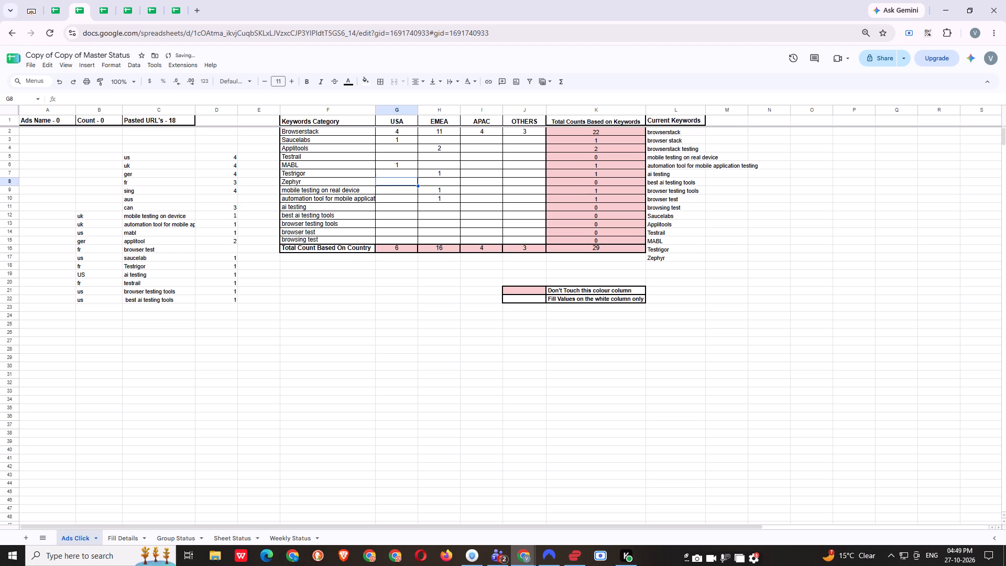
pyautogui.press('Down')
pyautogui.press('Down')
pyautogui.press('Down')
pyautogui.press('1')
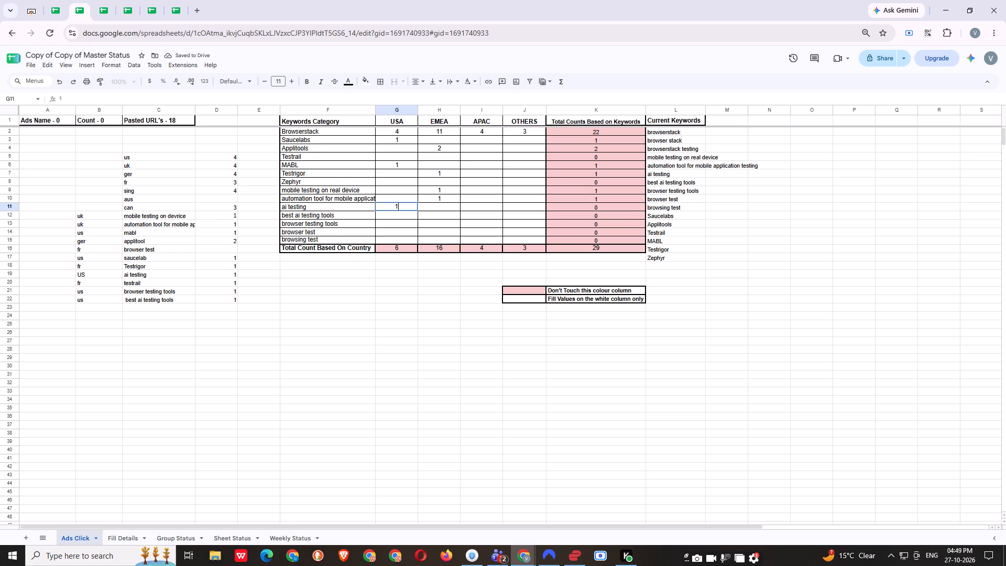
# Enter 1 under EMEA in the Testrail row.
pyautogui.press('Up')
pyautogui.press('Up')
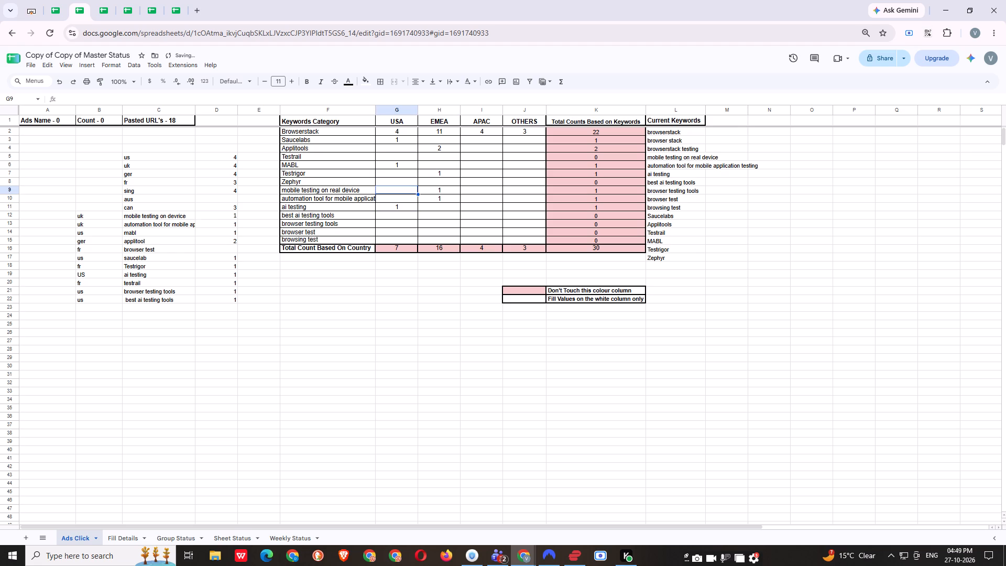
pyautogui.press('Up')
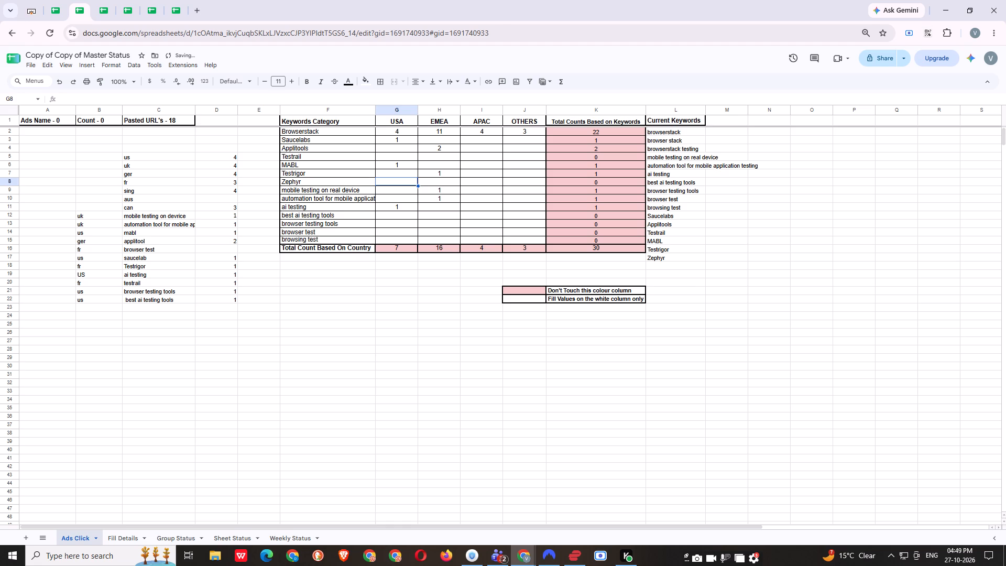
pyautogui.press('Up')
pyautogui.press('Up')
pyautogui.press('Up')
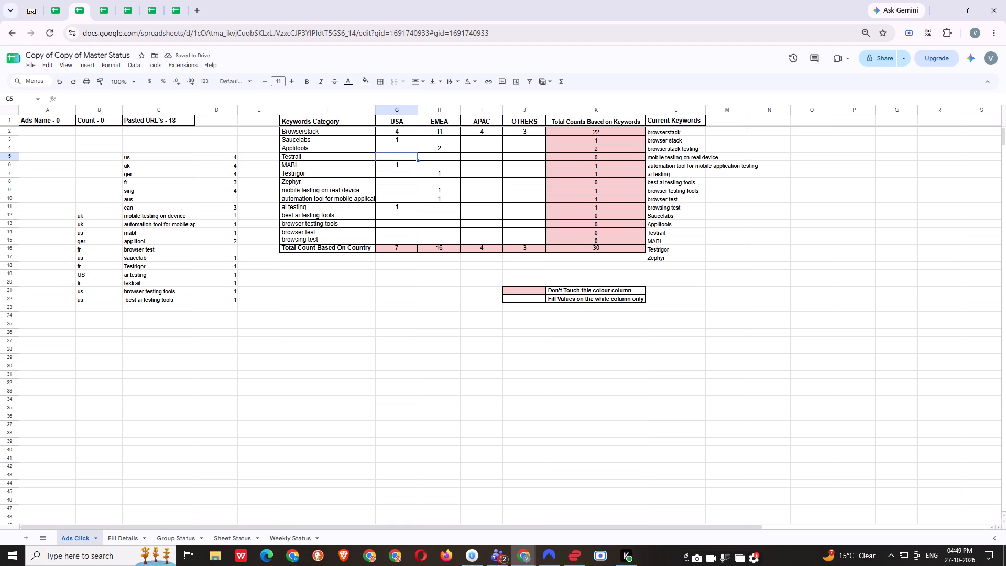
pyautogui.press('Right')
pyautogui.press('1')
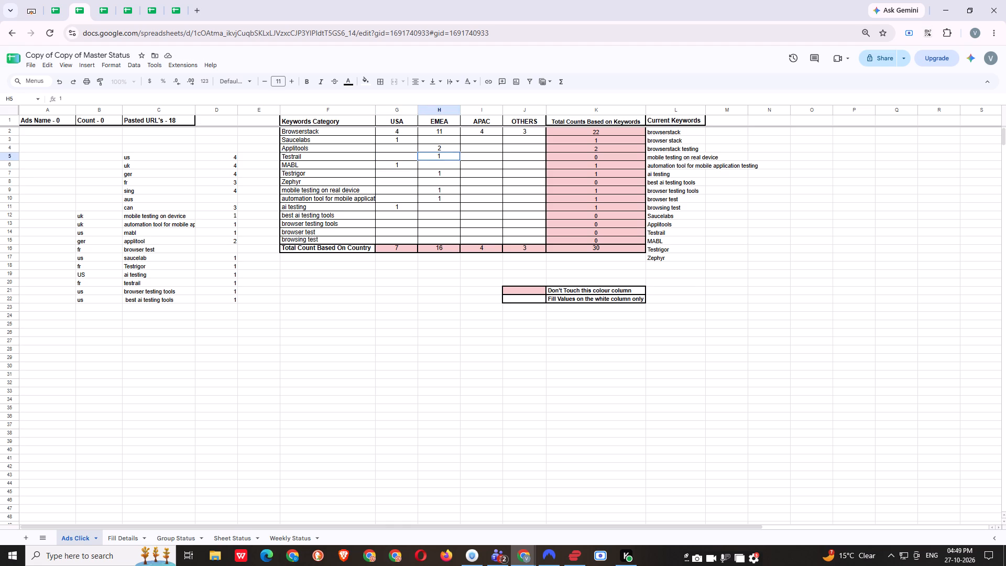
pyautogui.press('Down')
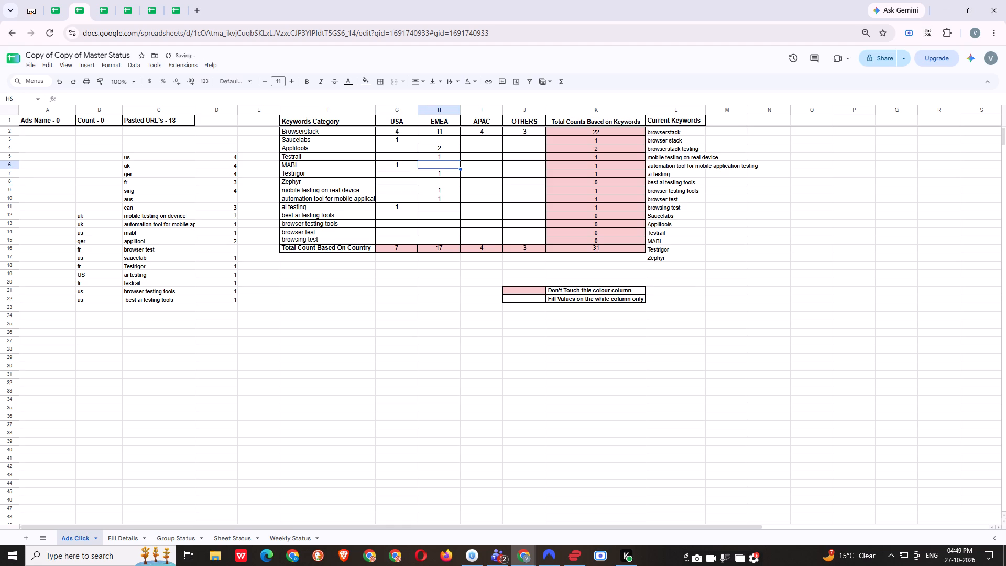
# Enter 1 under USA for both best ai testing tools and browser testing tools.
pyautogui.press('Down')
pyautogui.press('Down')
pyautogui.press('Down')
pyautogui.press('Down')
pyautogui.press('Down')
pyautogui.press('Down')
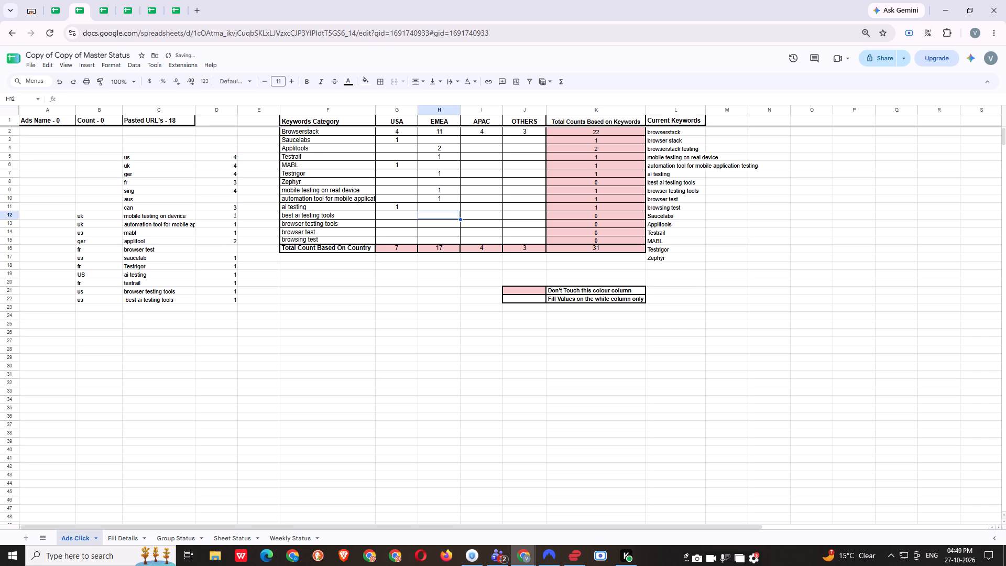
pyautogui.press('Left')
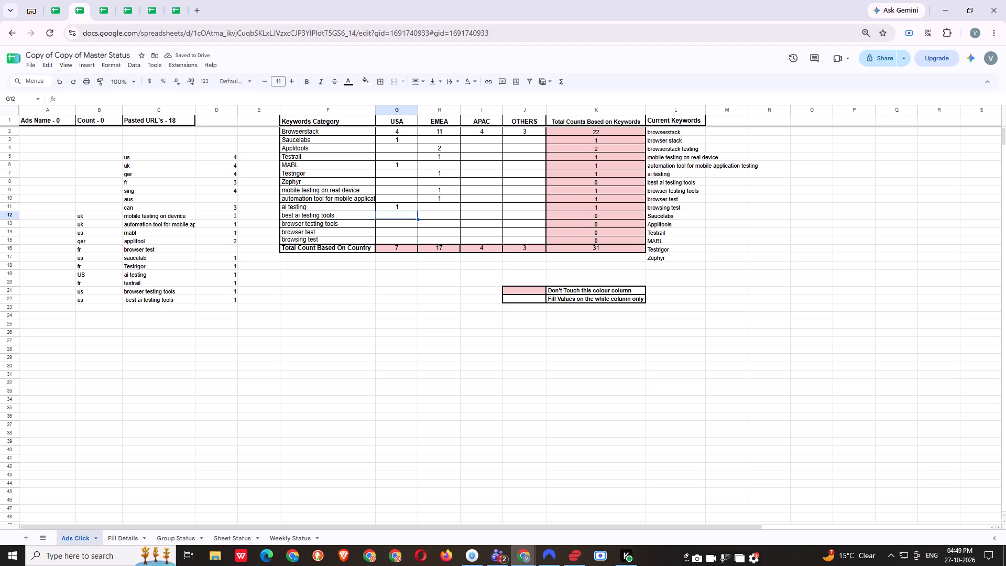
pyautogui.press('Down')
pyautogui.press('Up')
pyautogui.press('1')
pyautogui.press('Down')
pyautogui.press('1')
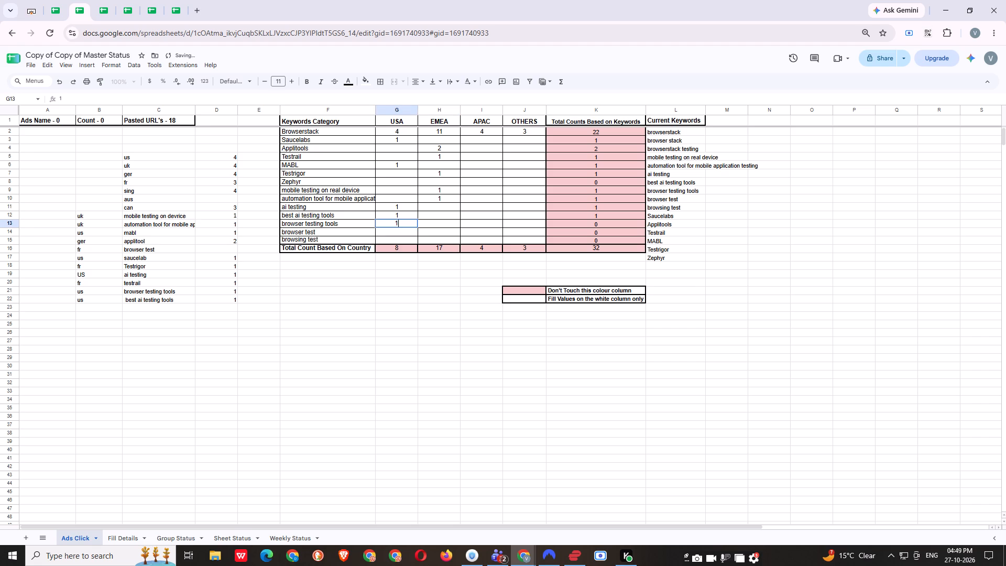
pyautogui.press('Return')
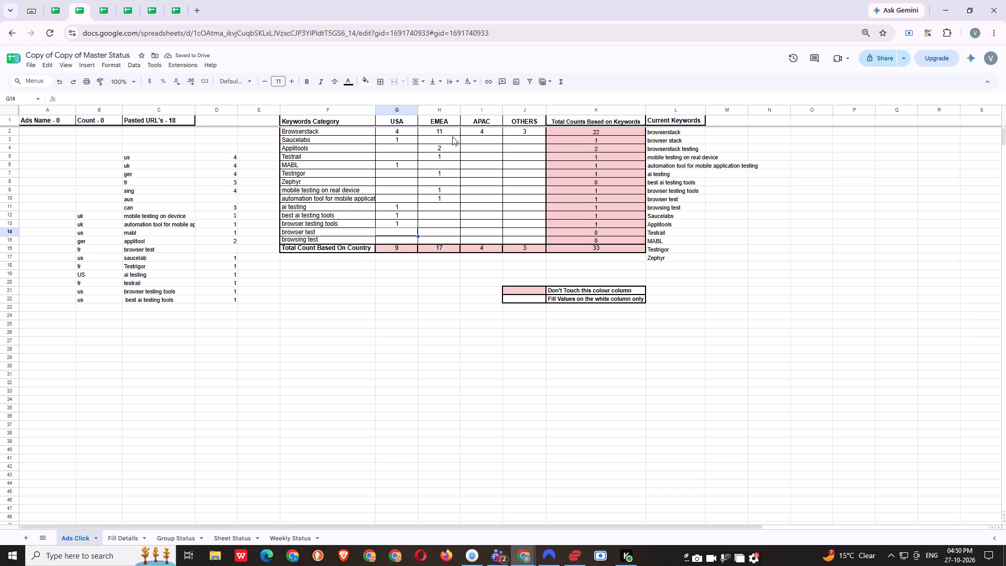
pyautogui.click(456, 378)
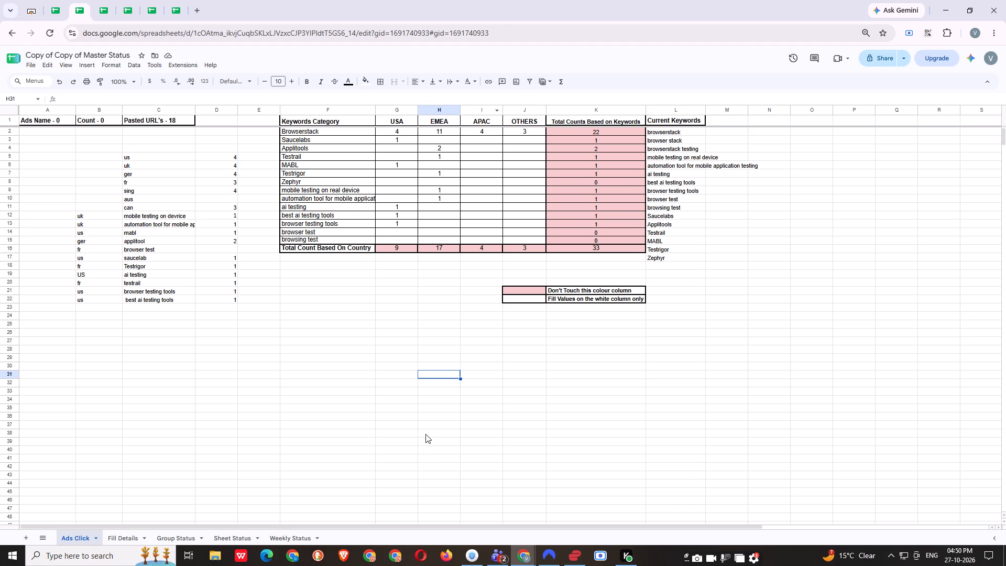
pyautogui.scroll(1, 404, 414)
# Note the Total Ads figure from Fill Details, 162, in row 18 of the 9-Nov-26 column on the Ads Clicked Tracker sheet.
pyautogui.click(127, 540)
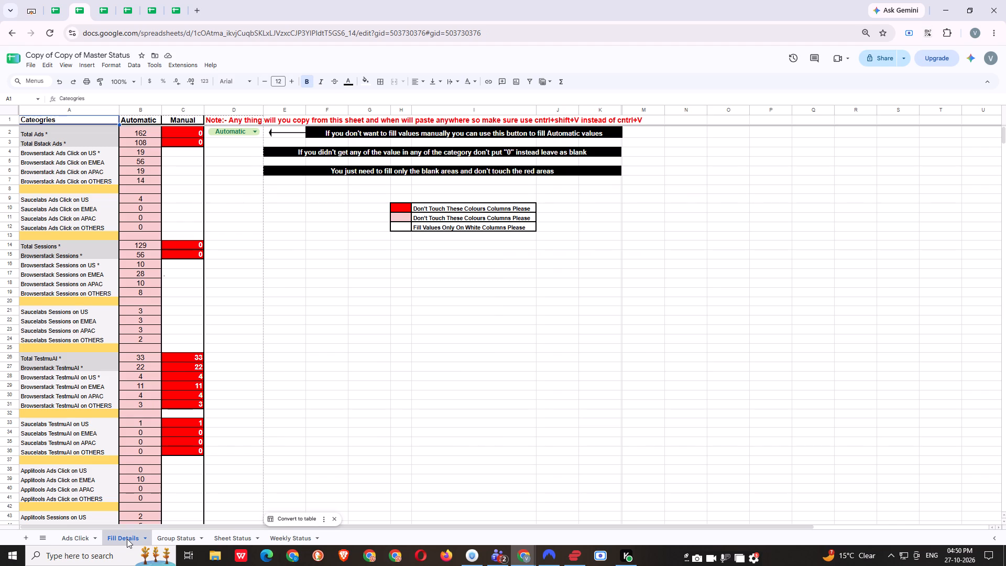
pyautogui.click(173, 4)
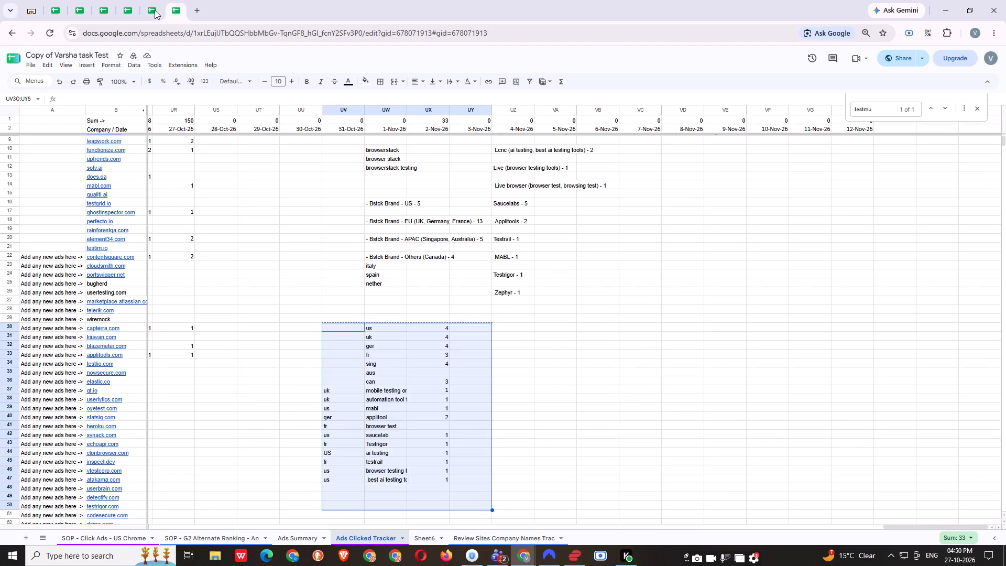
pyautogui.click(57, 13)
pyautogui.click(74, 9)
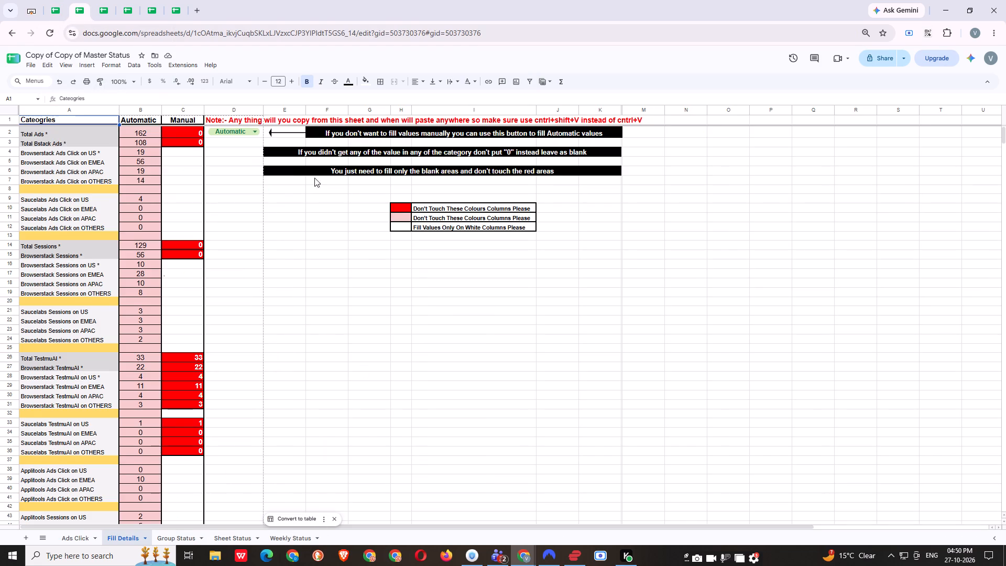
pyautogui.click(165, 2)
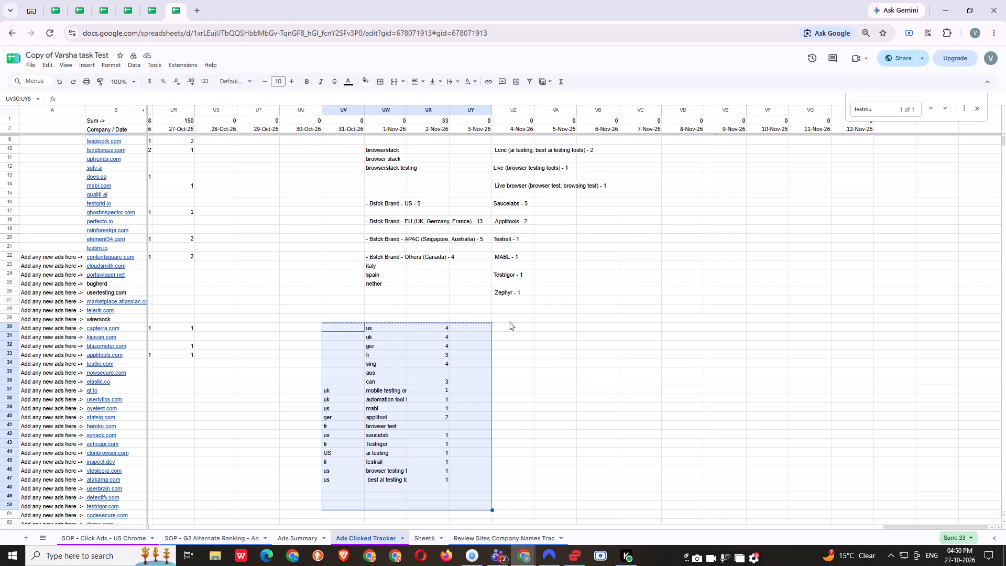
pyautogui.click(717, 225)
pyautogui.write('162')
pyautogui.press('Return')
# In Master Status, check the sum of the pasted keyword counts on Ads Click and review the Fill Details and Group Status sheets.
pyautogui.click(75, 8)
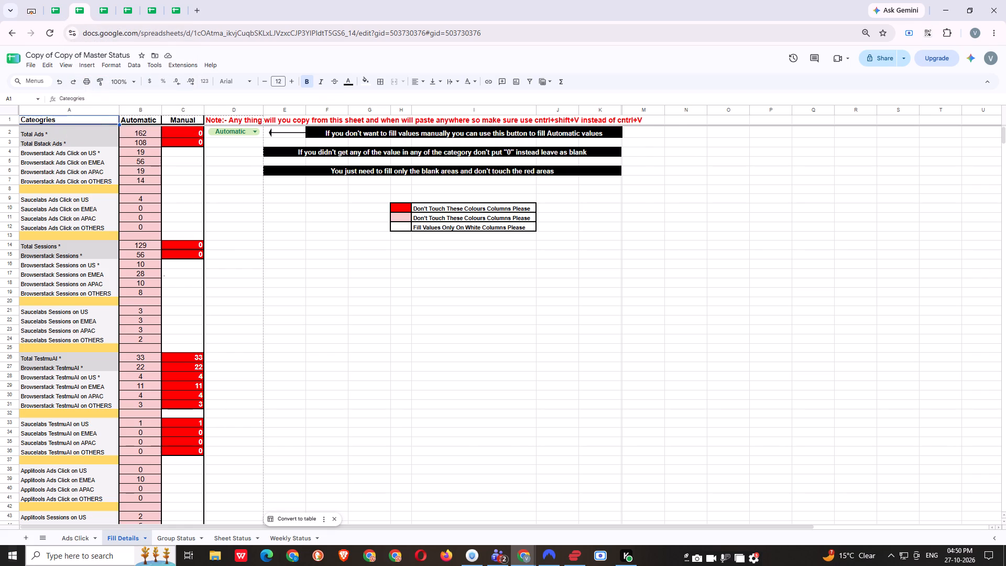
pyautogui.click(70, 543)
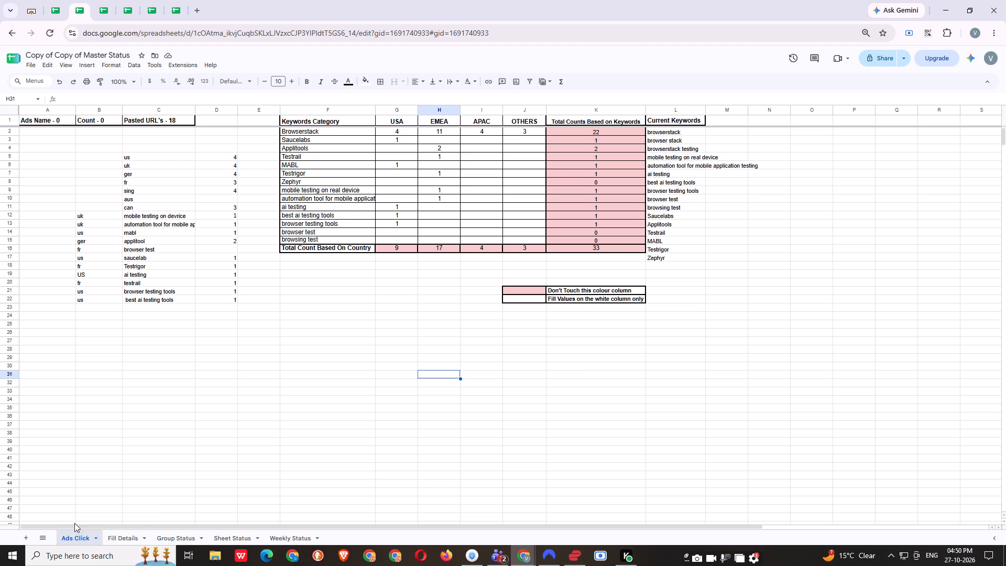
pyautogui.moveTo(225, 158); pyautogui.dragTo(229, 403)
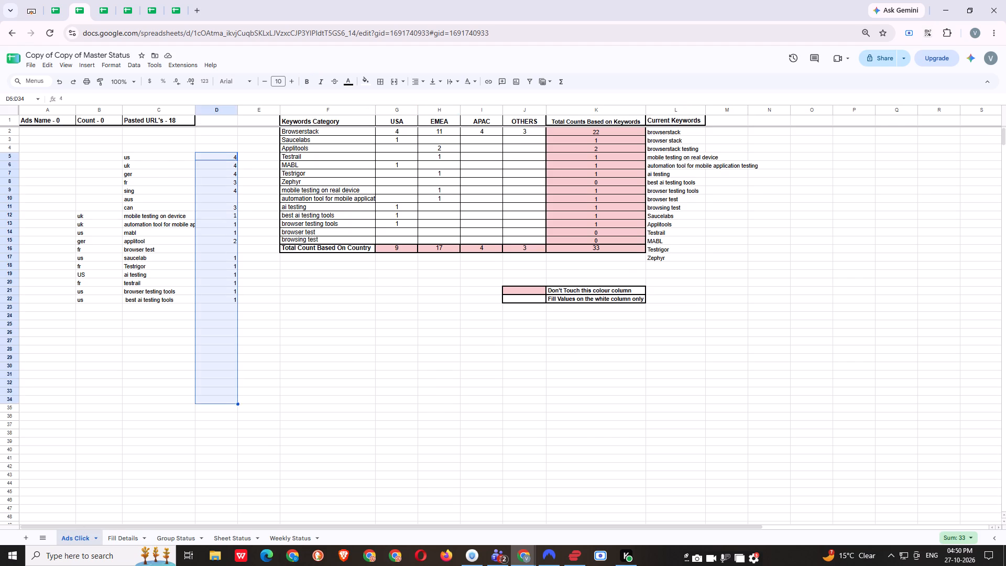
pyautogui.click(151, 417)
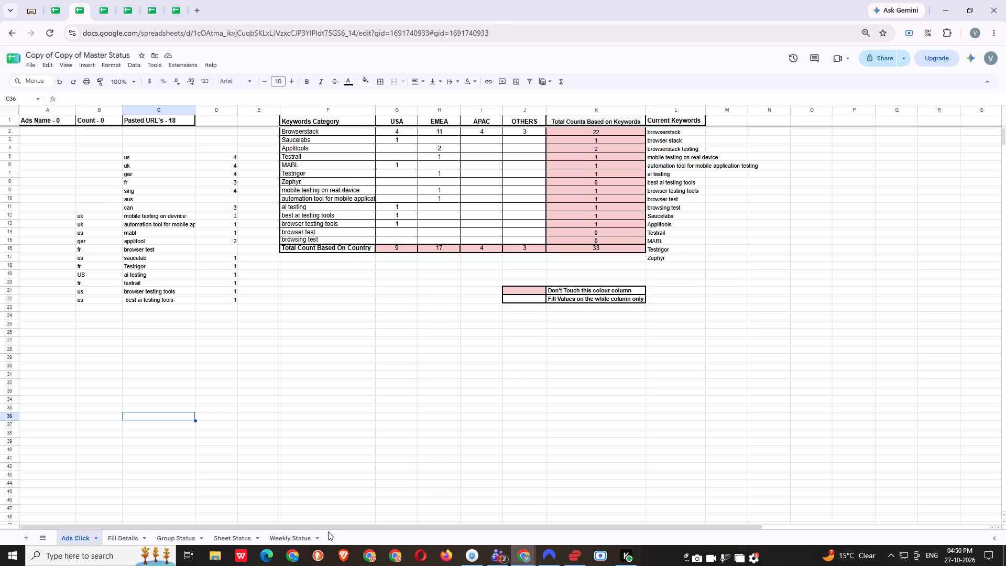
pyautogui.click(125, 537)
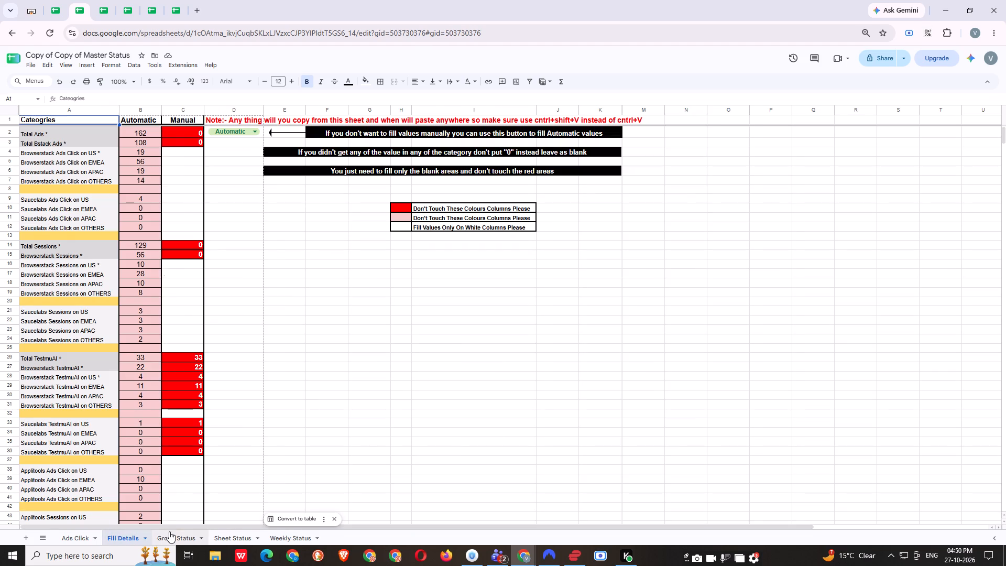
pyautogui.click(171, 532)
pyautogui.scroll(-3, 292, 385)
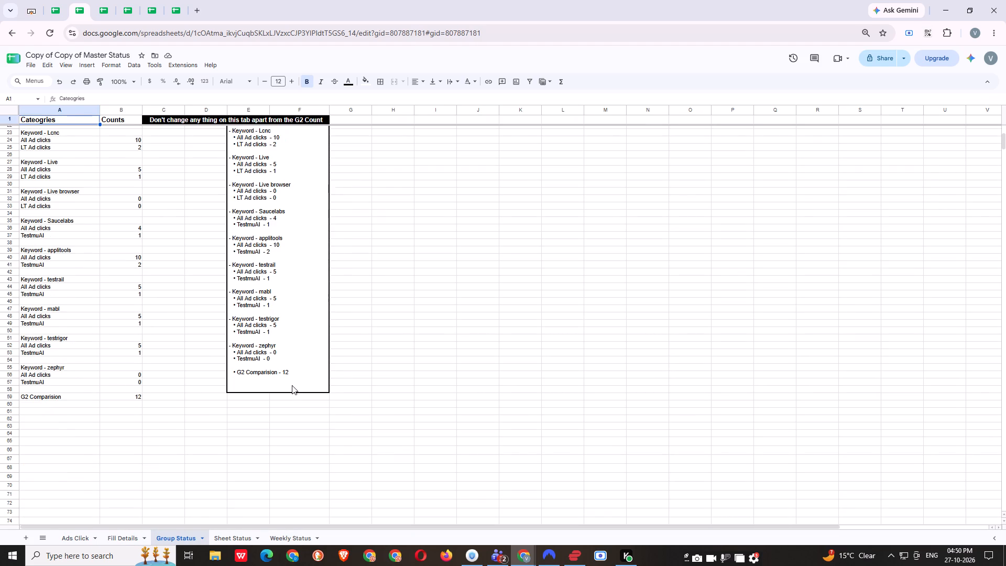
pyautogui.scroll(3, 287, 431)
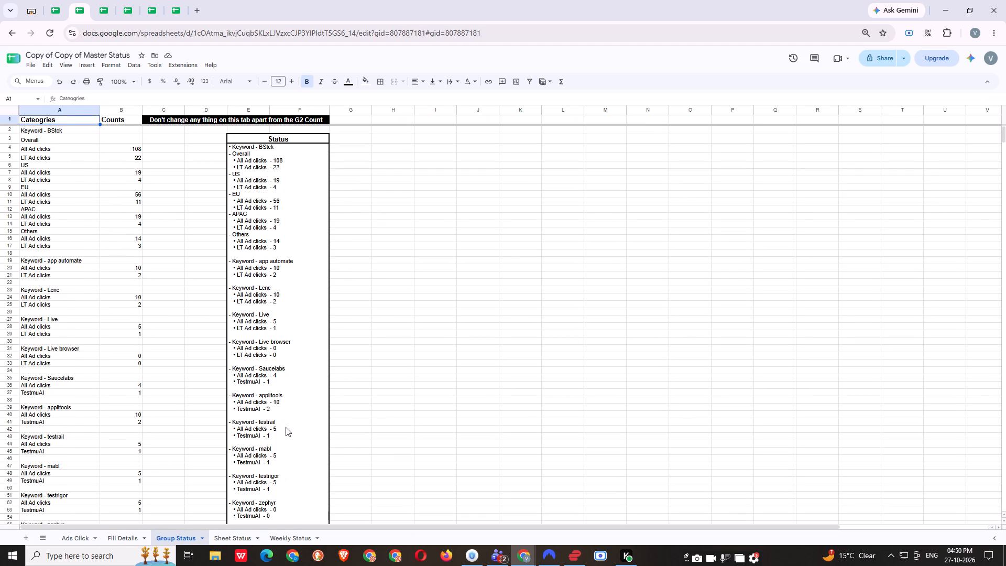
pyautogui.click(171, 11)
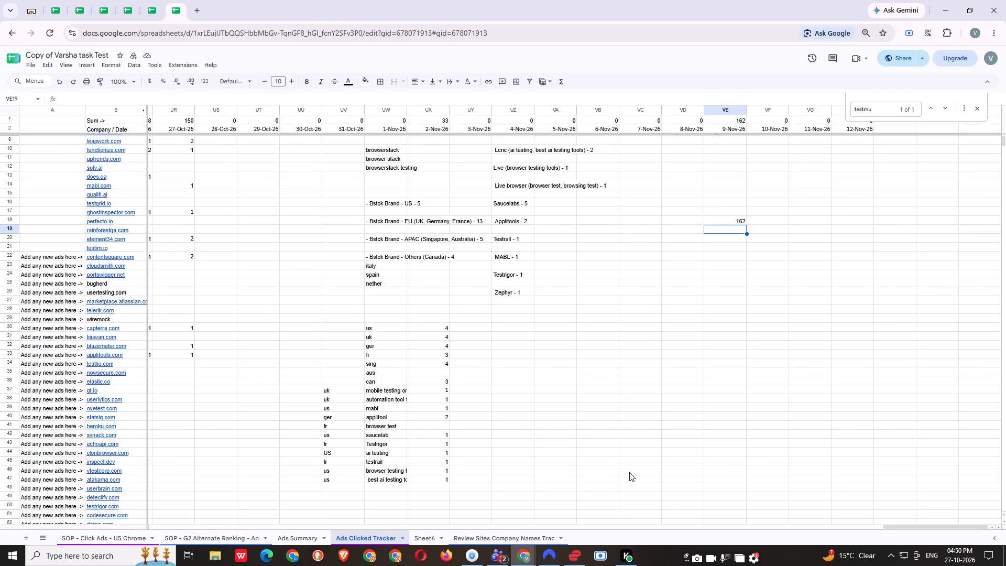
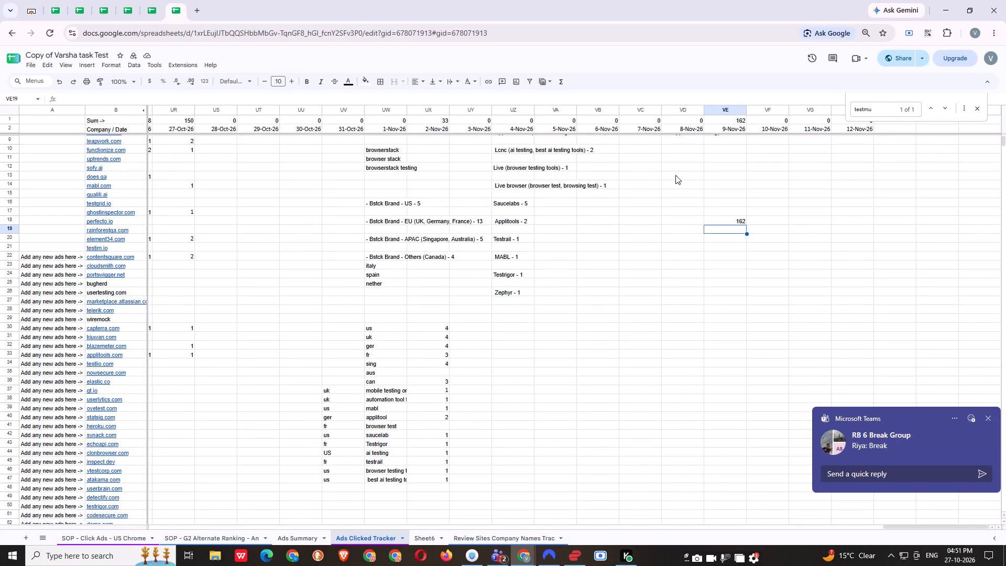
# Review the open ad pages up to Zoho Creator, find zoho.com in the Ads Clicked Tracker, and set its 27-Oct-26 count to 2.
pyautogui.click(524, 556)
pyautogui.click(559, 528)
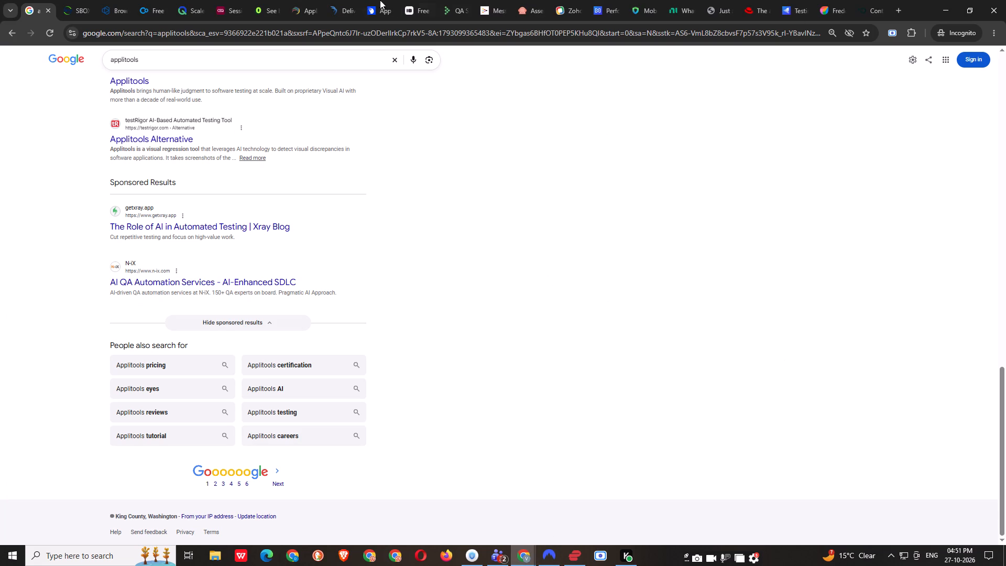
pyautogui.click(409, 3)
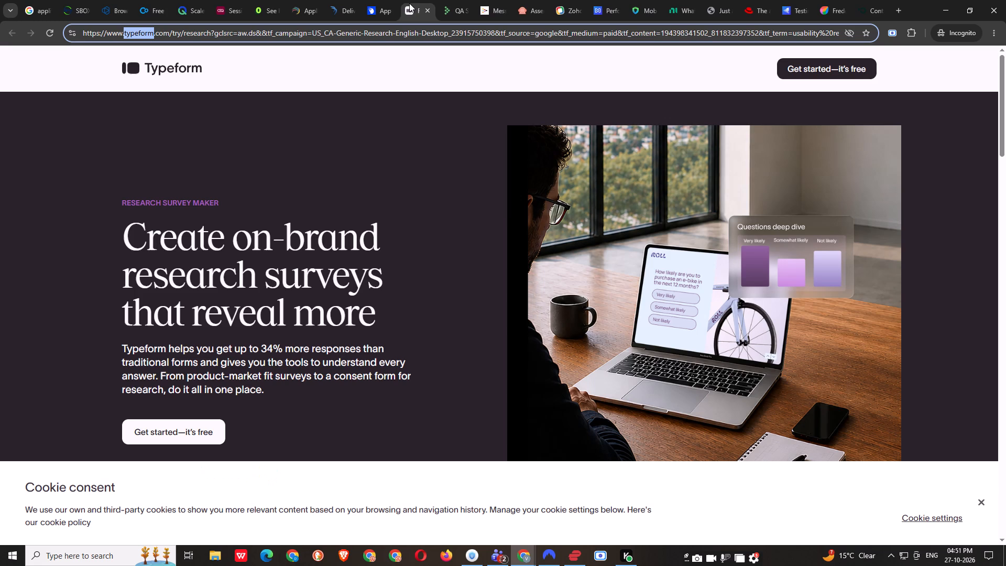
pyautogui.click(456, 4)
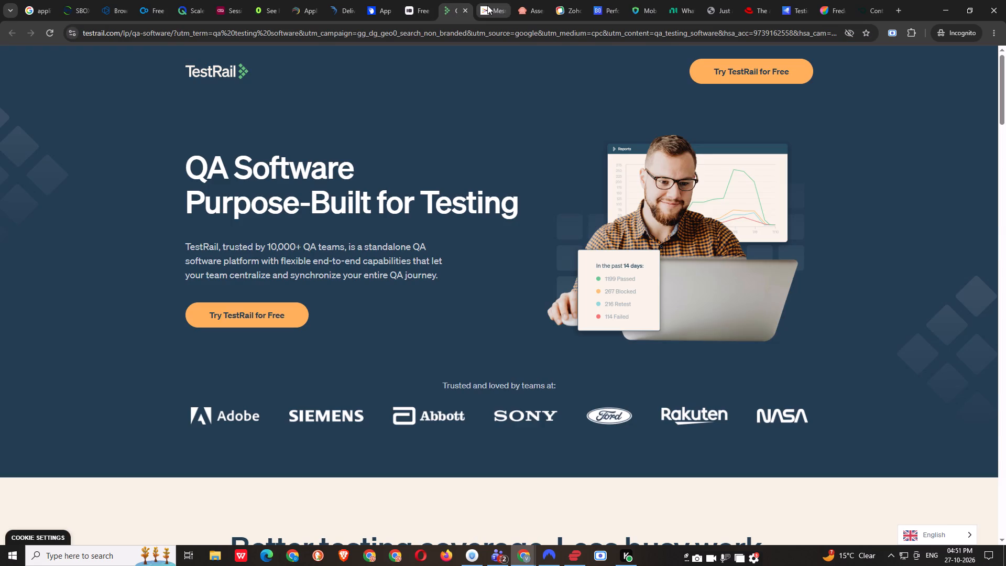
pyautogui.click(487, 5)
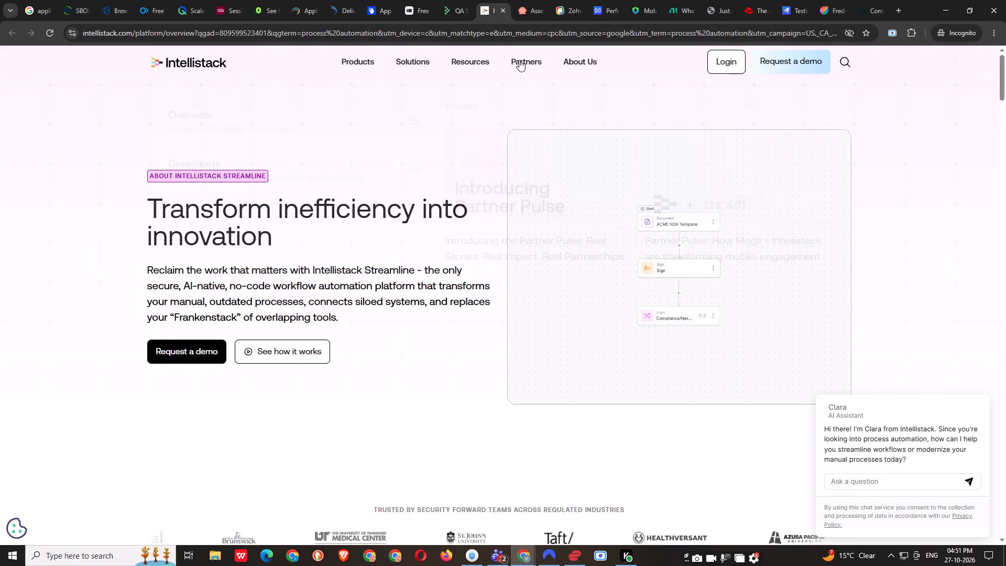
pyautogui.click(572, 8)
pyautogui.doubleClick(103, 32)
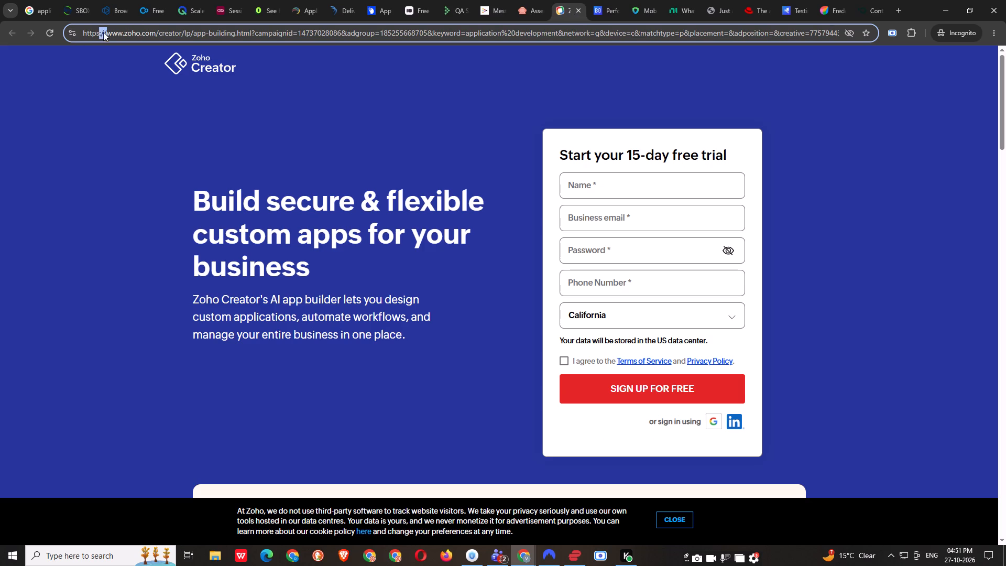
pyautogui.doubleClick(128, 32)
pyautogui.hotkey('ctrl', 'c')
pyautogui.hotkey('ctrl', 'c')
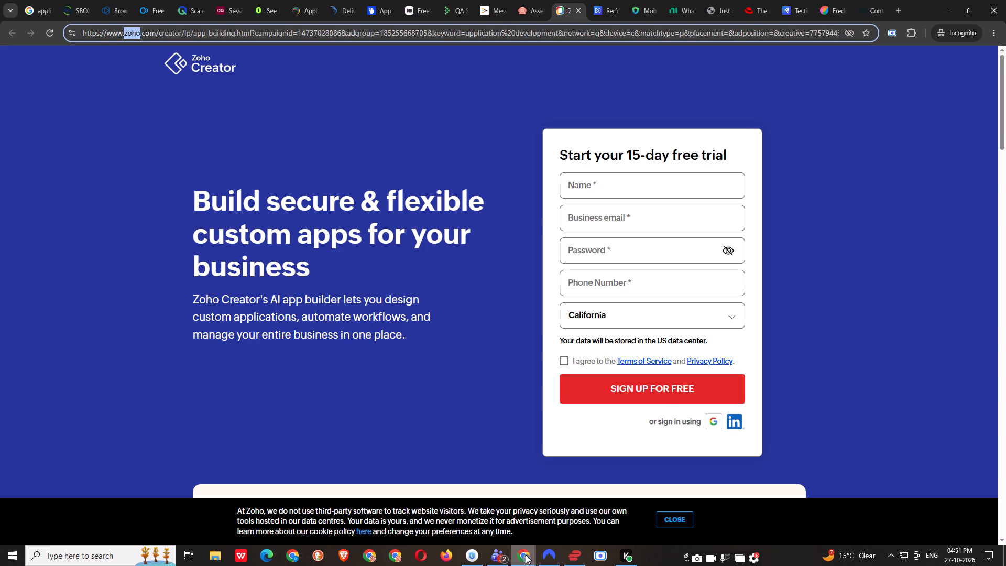
pyautogui.click(526, 554)
pyautogui.click(511, 521)
pyautogui.hotkey('ctrl', 'f')
pyautogui.hotkey('ctrl', 'v')
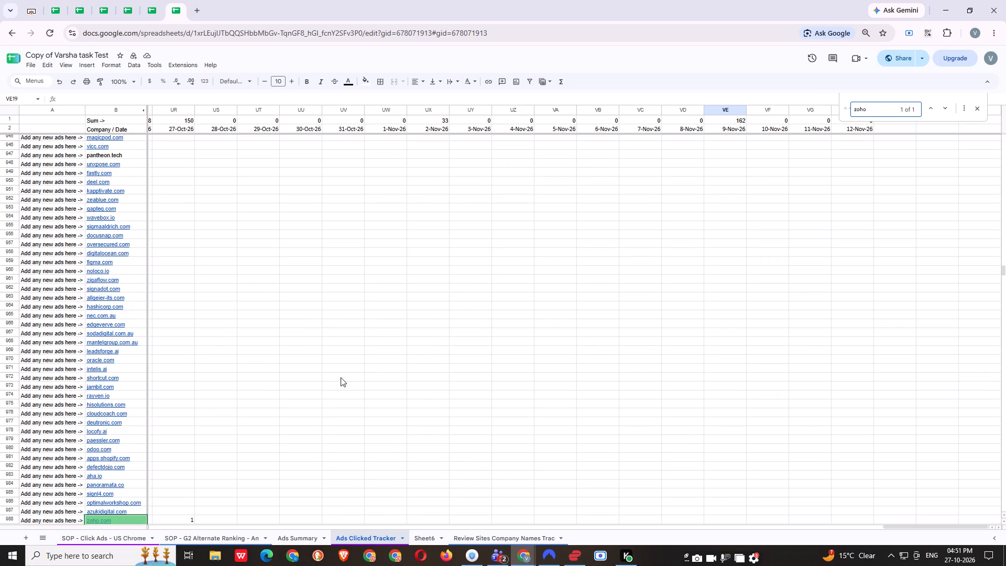
pyautogui.scroll(-3, 112, 334)
pyautogui.click(176, 365)
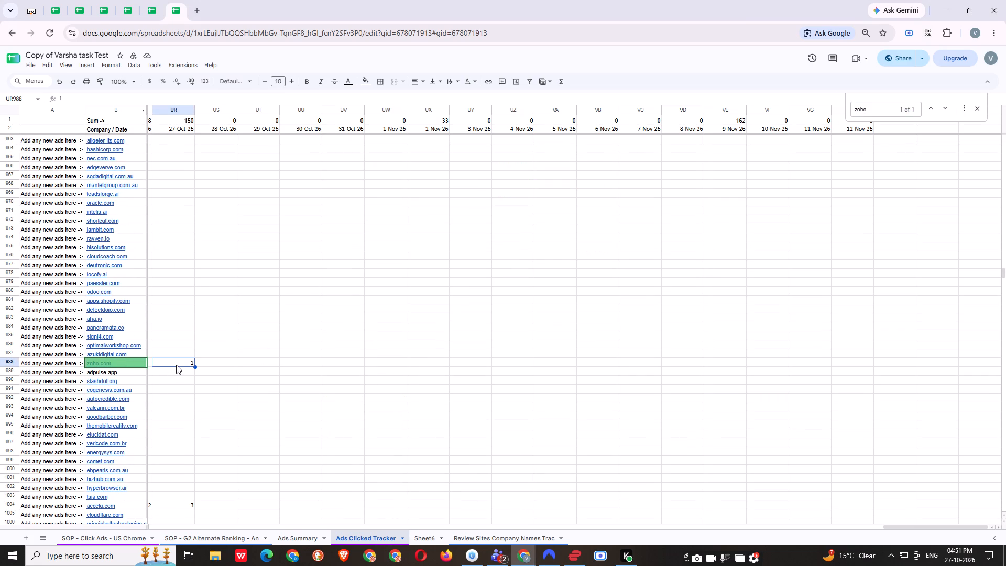
pyautogui.press('2')
pyautogui.press('Return')
# Search the tracker for perforce, taken from its open ad page, and enter 1 for nearby aikido.dev under 27-Oct-26.
pyautogui.moveTo(523, 556); pyautogui.dragTo(525, 551)
pyautogui.click(556, 525)
pyautogui.click(600, 6)
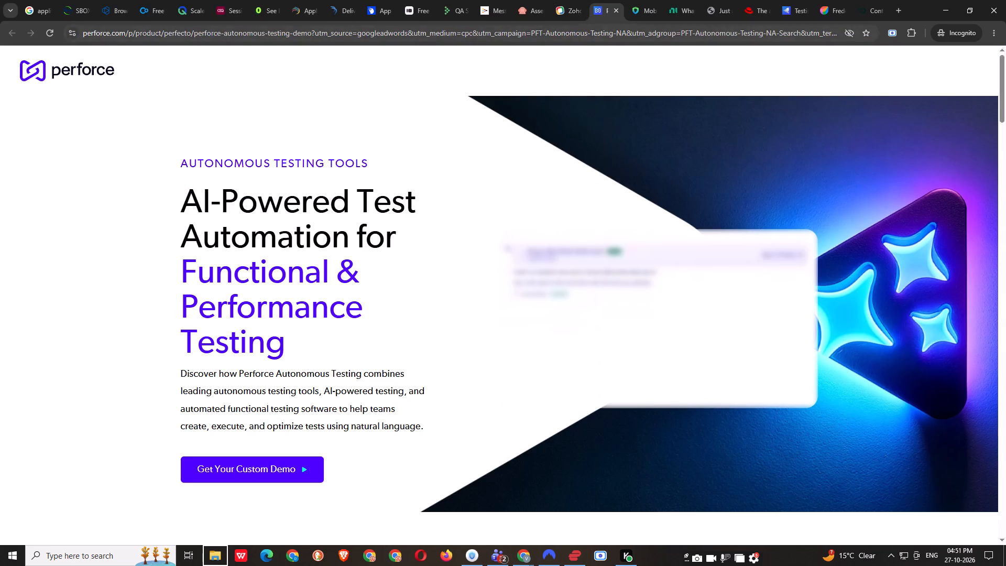
pyautogui.doubleClick(91, 33)
pyautogui.hotkey('ctrl', 'c')
pyautogui.hotkey('ctrl', 'c')
pyautogui.click(515, 565)
pyautogui.rightClick(515, 565)
pyautogui.click(509, 534)
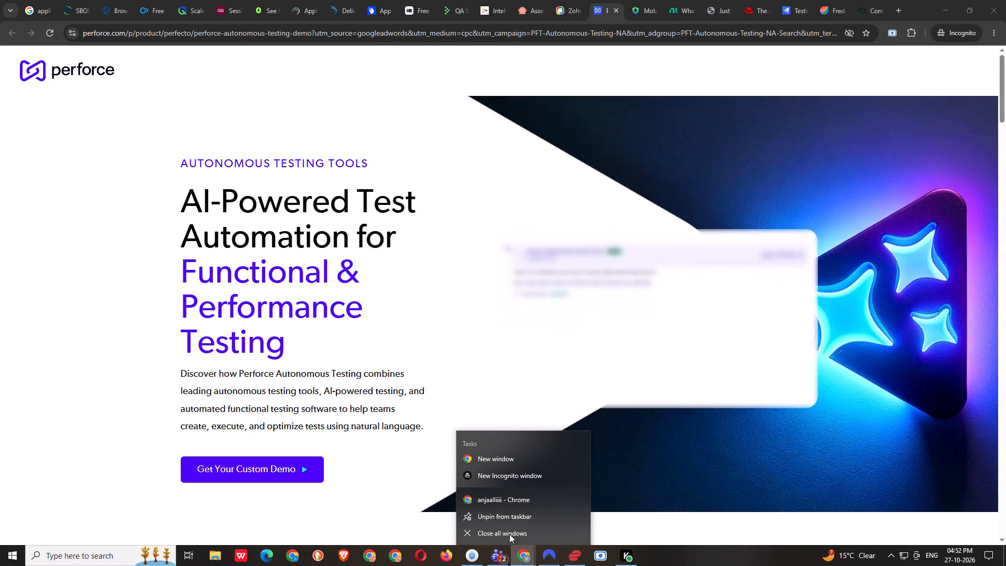
pyautogui.click(531, 563)
pyautogui.click(496, 525)
pyautogui.hotkey('ctrl', 'f')
pyautogui.hotkey('ctrl', 'v')
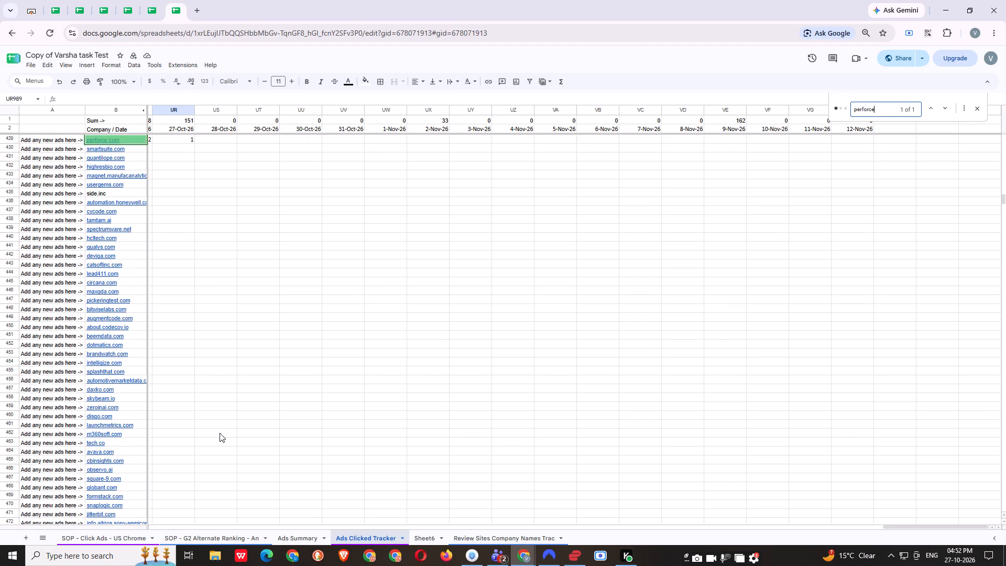
pyautogui.scroll(3, 220, 433)
pyautogui.click(179, 271)
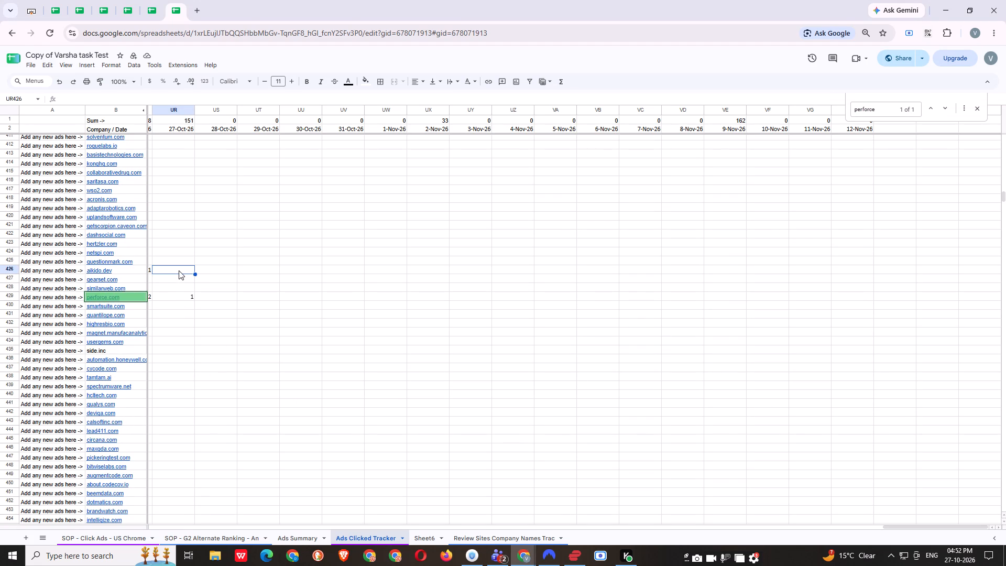
pyautogui.press('1')
pyautogui.press('Return')
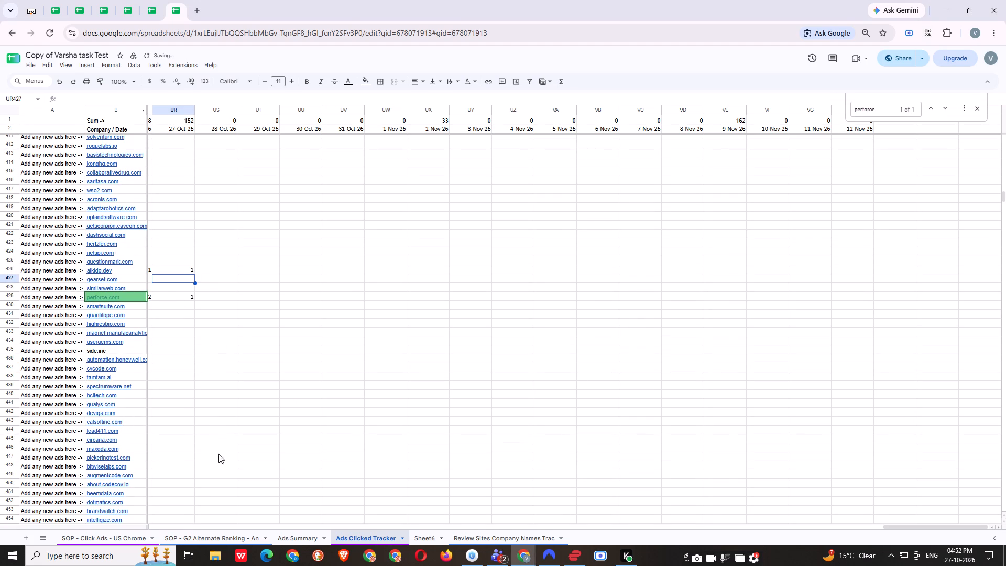
# Set the 27-Oct-26 count for perforce.com to 2.
pyautogui.click(178, 299)
pyautogui.press('2')
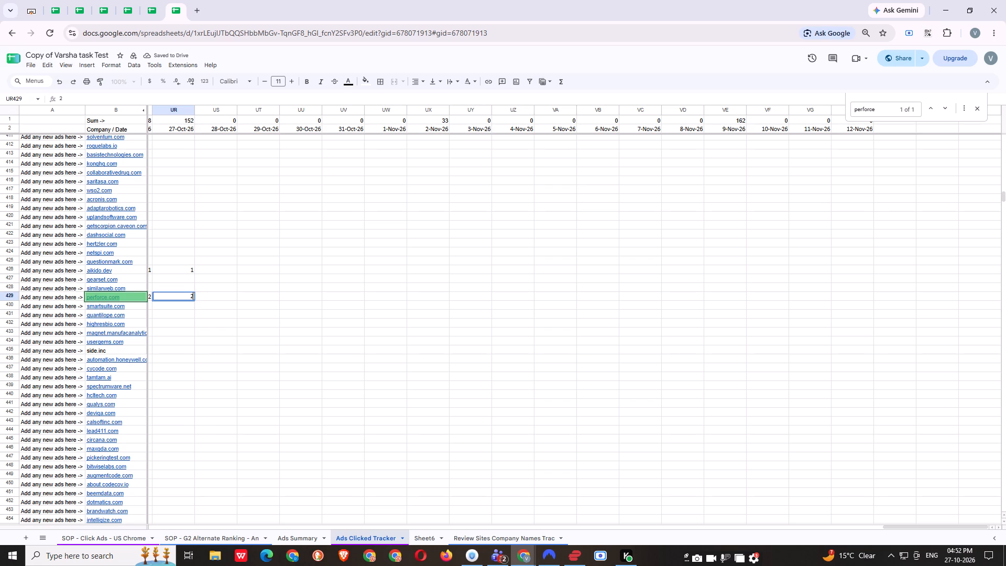
pyautogui.press('Return')
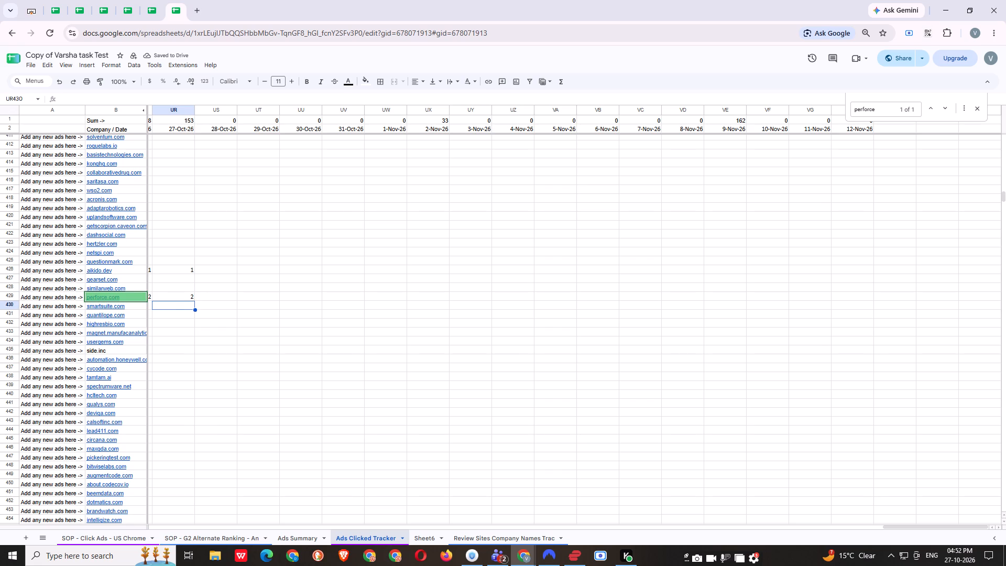
# Find the advertiser from the open Appdome ad page in the tracker and set appdome.com's 27-Oct-26 count to 3.
pyautogui.click(529, 552)
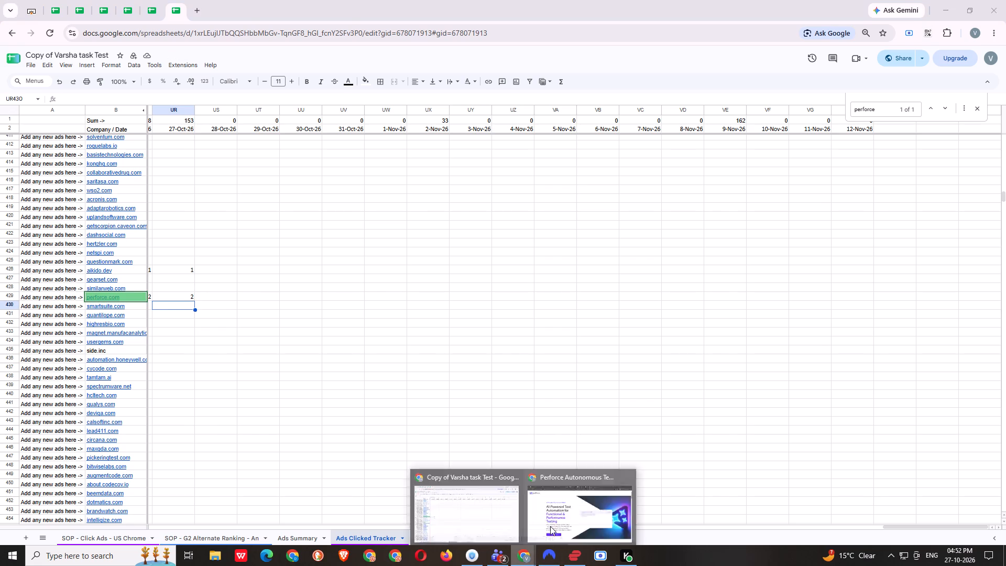
pyautogui.click(551, 526)
pyautogui.click(638, 3)
pyautogui.doubleClick(102, 28)
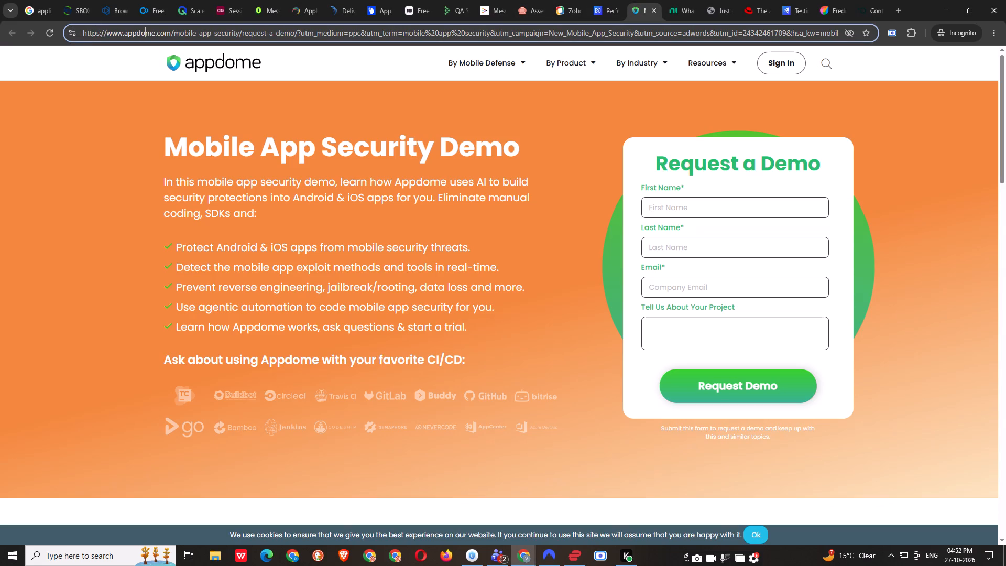
pyautogui.click(135, 26)
pyautogui.click(135, 26)
pyautogui.hotkey('ctrl', 'c')
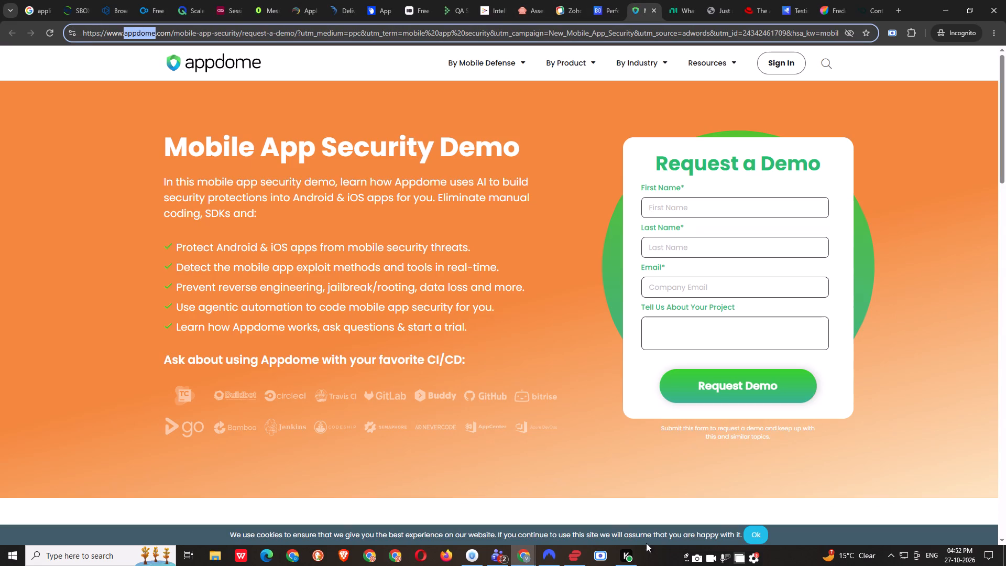
pyautogui.hotkey('ctrl', 'c')
pyautogui.hotkey('ctrl', 'c')
pyautogui.click(523, 555)
pyautogui.click(509, 521)
pyautogui.hotkey('ctrl', 'f')
pyautogui.hotkey('ctrl', 'v')
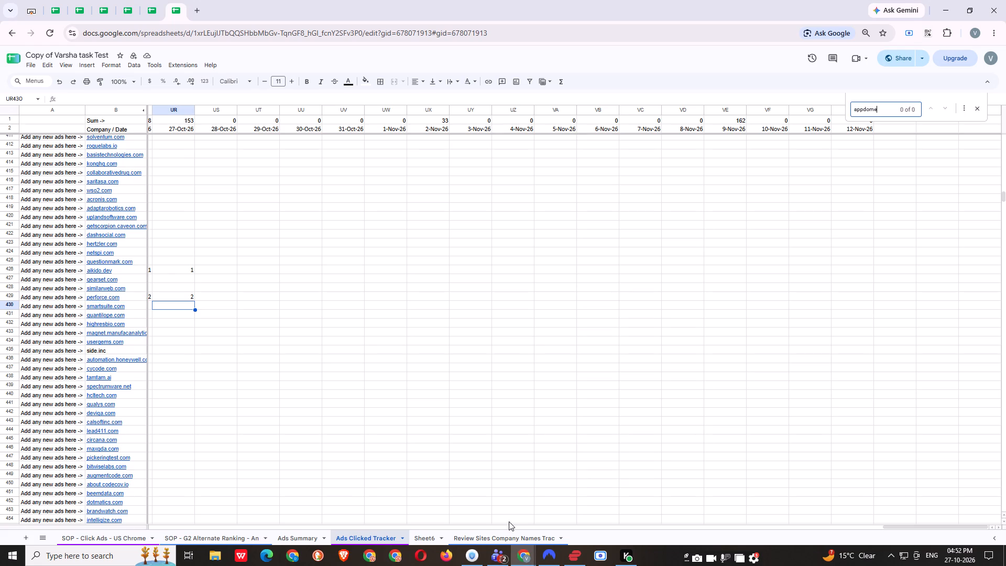
pyautogui.scroll(-3, 236, 471)
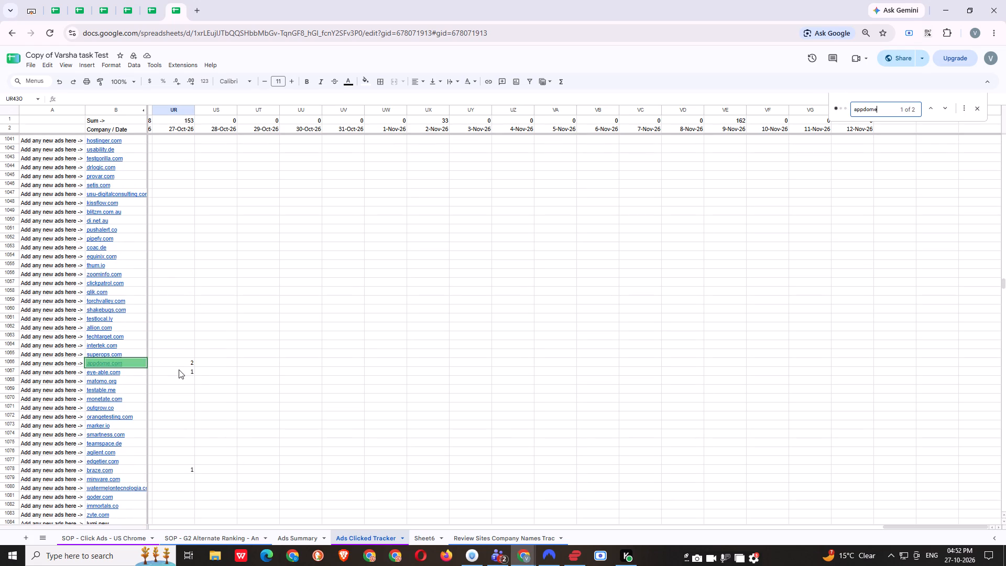
pyautogui.click(179, 365)
pyautogui.press('3')
pyautogui.press('Return')
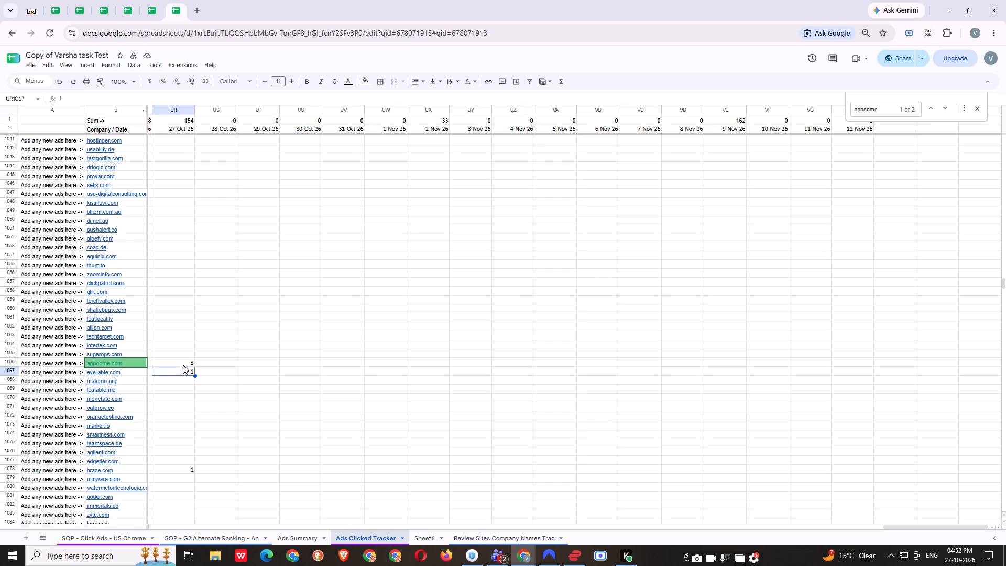
# Find ni.com from the open NI TestStand ad page in the tracker and set its 27-Oct-26 count to 3.
pyautogui.click(525, 559)
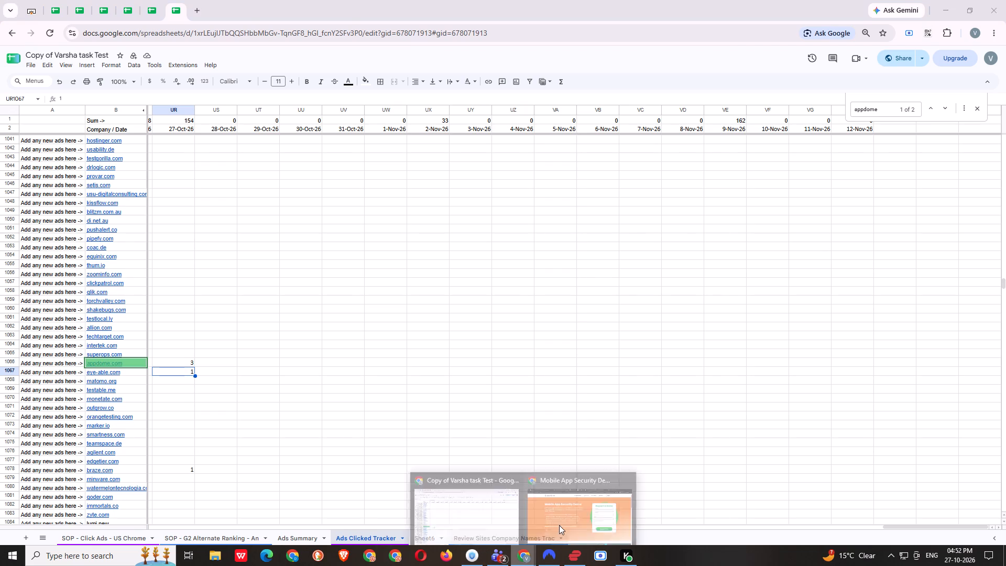
pyautogui.click(559, 525)
pyautogui.click(683, 9)
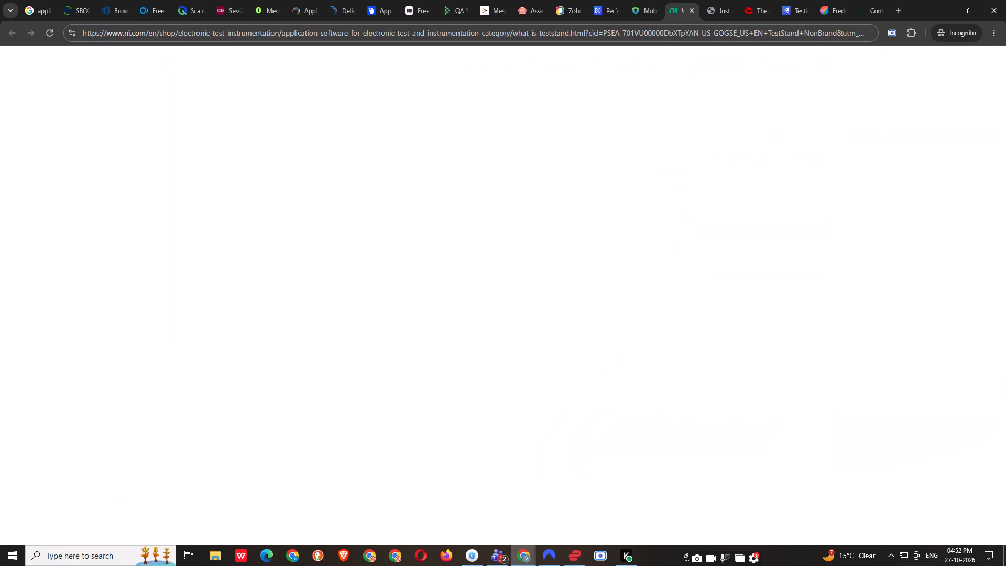
pyautogui.doubleClick(138, 32)
pyautogui.moveTo(126, 33); pyautogui.dragTo(130, 32)
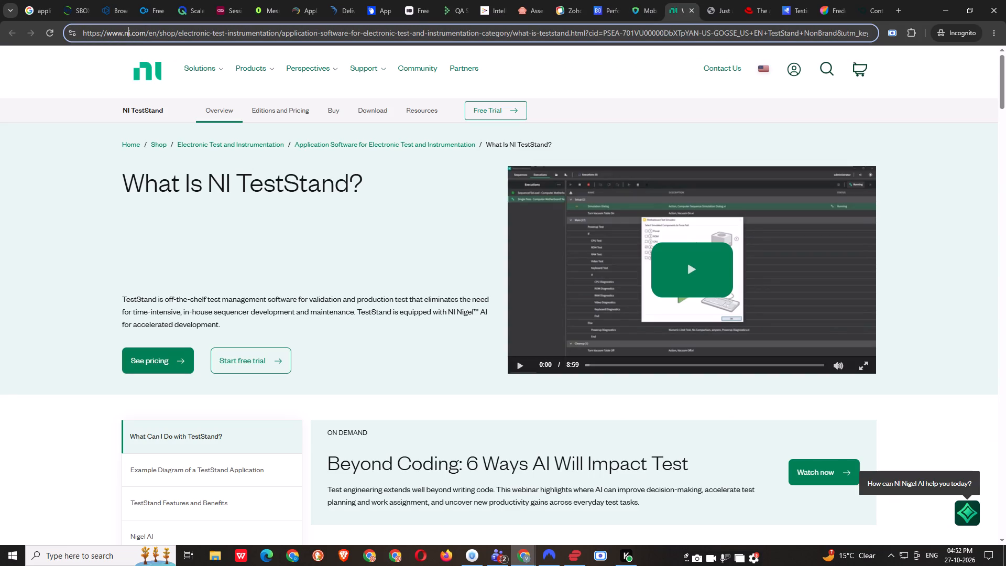
pyautogui.moveTo(130, 32); pyautogui.dragTo(140, 34)
pyautogui.moveTo(124, 34); pyautogui.dragTo(144, 37)
pyautogui.hotkey('ctrl', 'c')
pyautogui.hotkey('ctrl', 'c')
pyautogui.hotkey('ctrl', 'c')
pyautogui.click(531, 553)
pyautogui.click(510, 524)
pyautogui.hotkey('ctrl', 'f')
pyautogui.hotkey('ctrl', 'v')
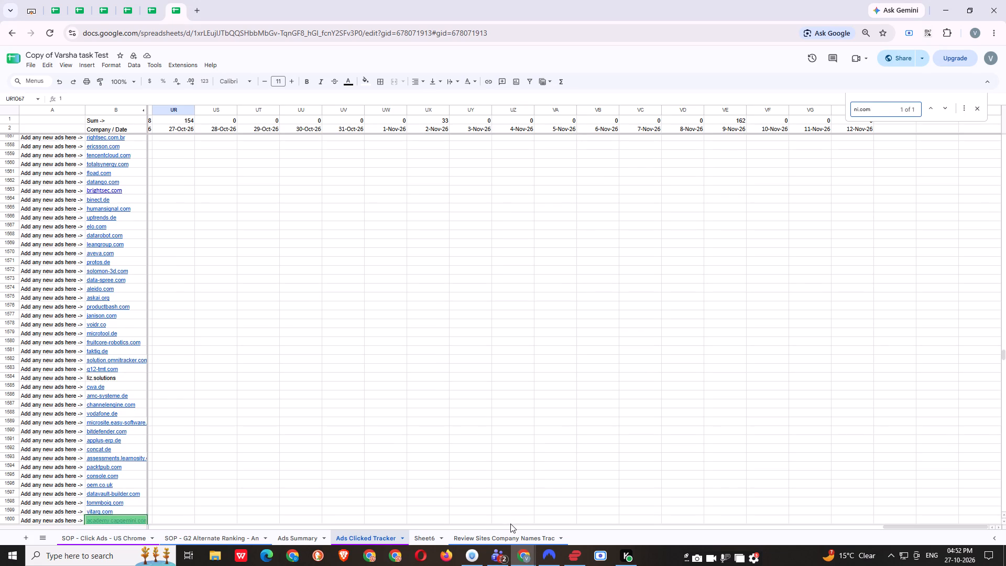
pyautogui.press('Return')
pyautogui.press('Return')
pyautogui.scroll(2, 510, 524)
pyautogui.click(173, 243)
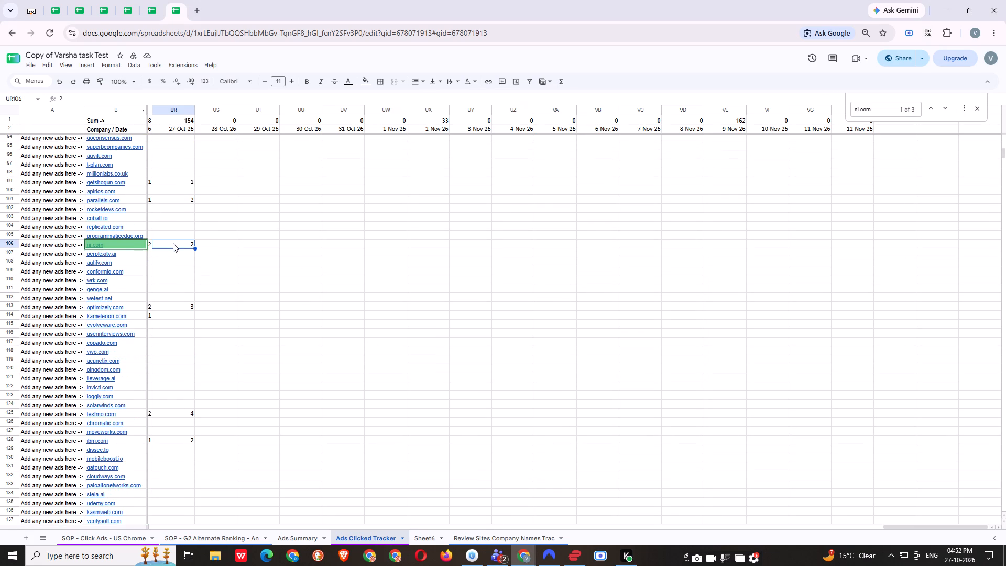
pyautogui.press('3')
pyautogui.press('Return')
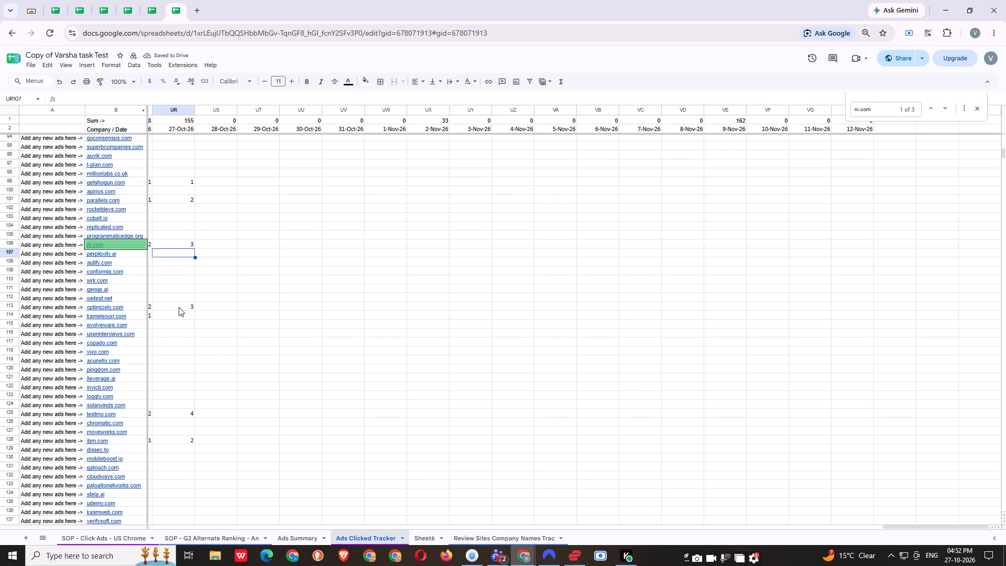
# Set the 27-Oct-26 count for getshogun.com to 2.
pyautogui.click(184, 181)
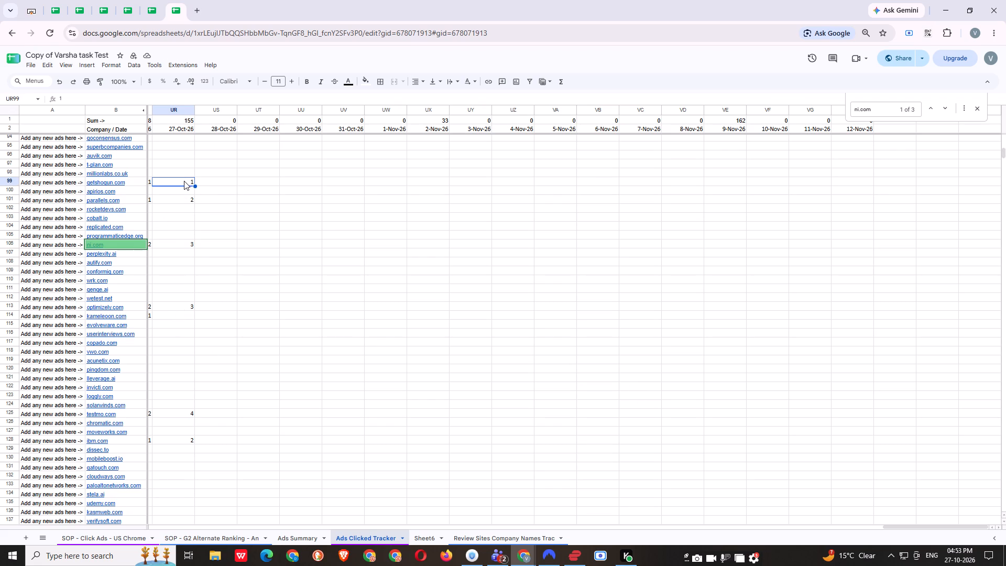
pyautogui.press('2')
pyautogui.press('Return')
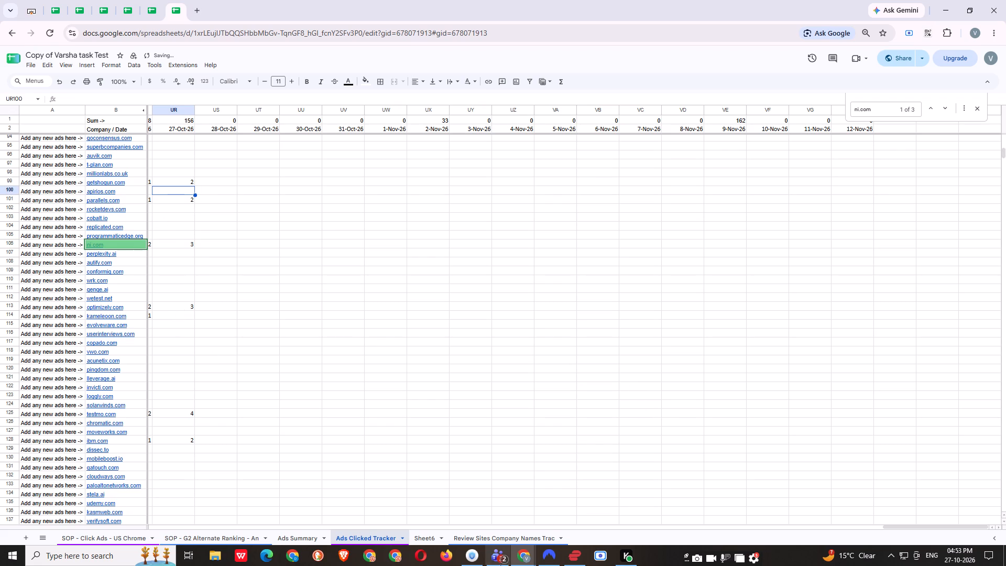
# Find kyndryl from the open Kyndryl ad page in the tracker and set kyndryl.com's 27-Oct-26 count to 2.
pyautogui.click(525, 549)
pyautogui.click(560, 522)
pyautogui.click(725, 8)
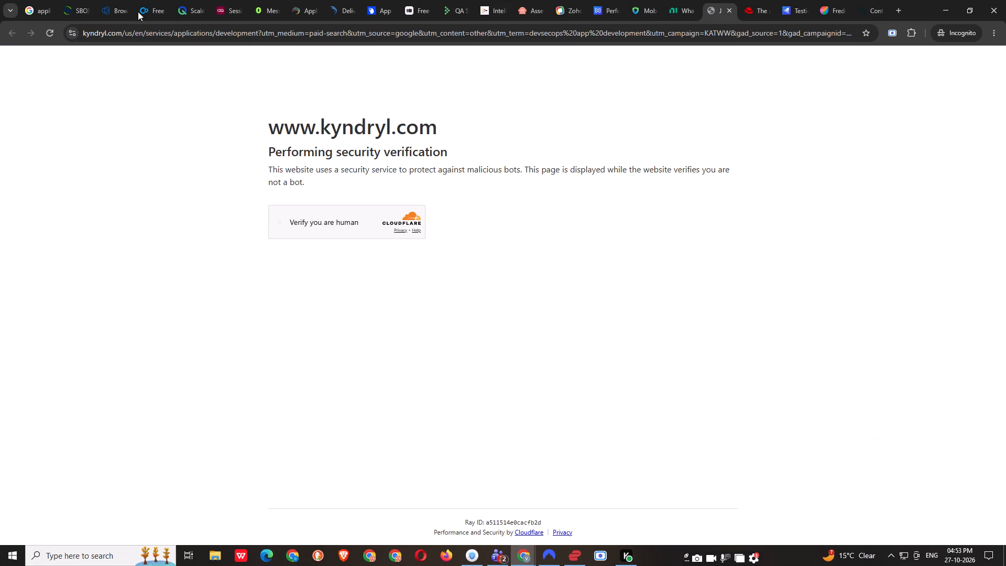
pyautogui.click(97, 33)
pyautogui.click(100, 32)
pyautogui.hotkey('ctrl', 'c')
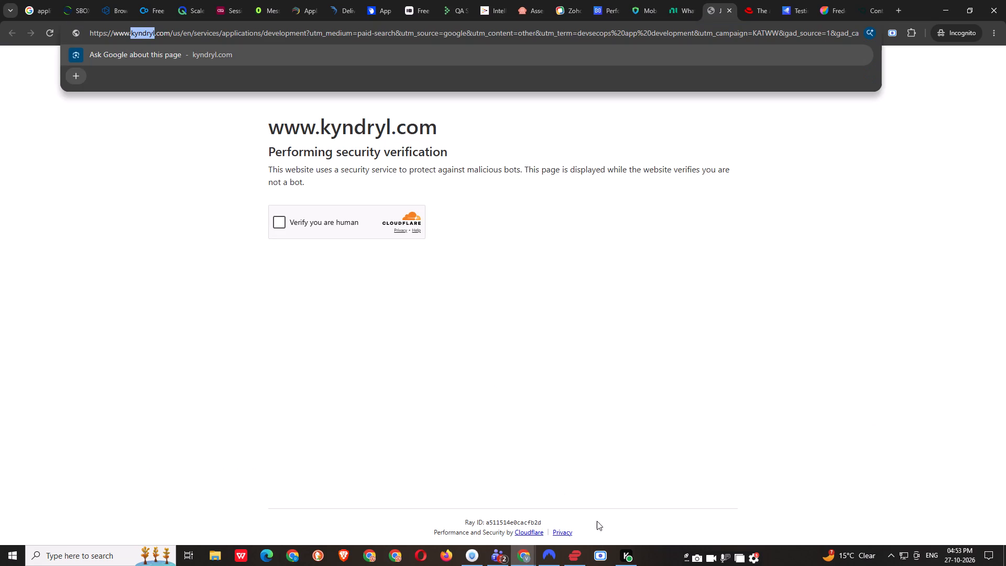
pyautogui.hotkey('ctrl', 'c')
pyautogui.hotkey('ctrl', 'c')
pyautogui.hotkey('ctrl', 'c')
pyautogui.click(522, 556)
pyautogui.click(510, 537)
pyautogui.hotkey('ctrl', 'f')
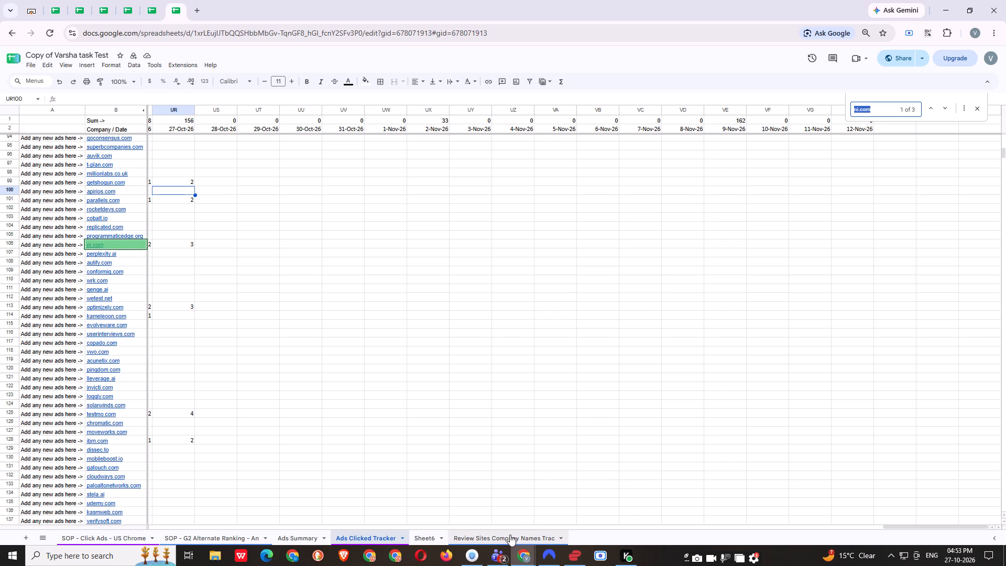
pyautogui.hotkey('ctrl', 'v')
pyautogui.scroll(-2, 246, 489)
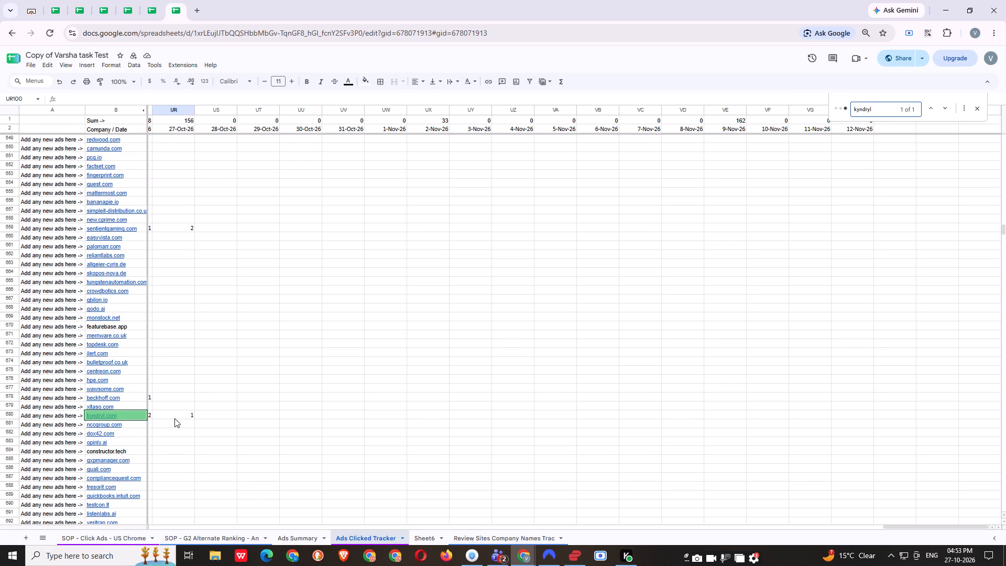
pyautogui.click(180, 413)
pyautogui.press('2')
pyautogui.press('Return')
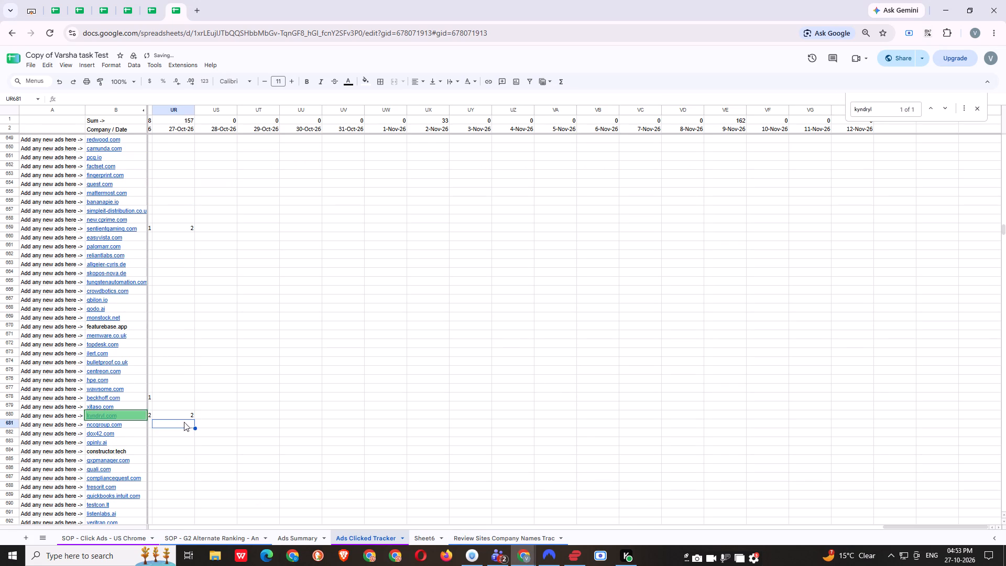
# Set the 27-Oct-26 count for beckhoff.com to 1.
pyautogui.click(176, 398)
pyautogui.press('1')
pyautogui.press('Return')
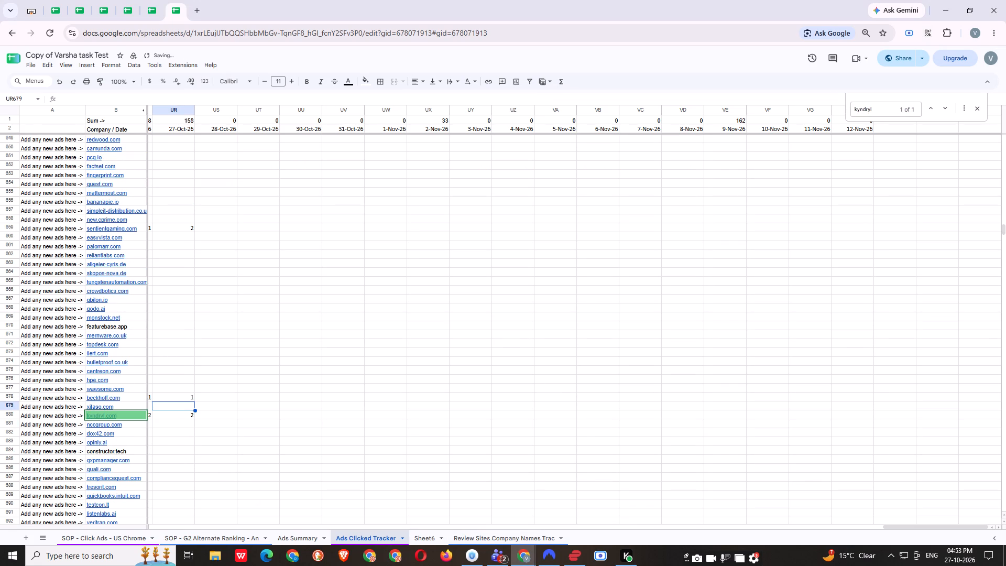
# Set the 27-Oct-26 count for span.app to 1.
pyautogui.scroll(-4, 184, 406)
pyautogui.scroll(-13, 145, 488)
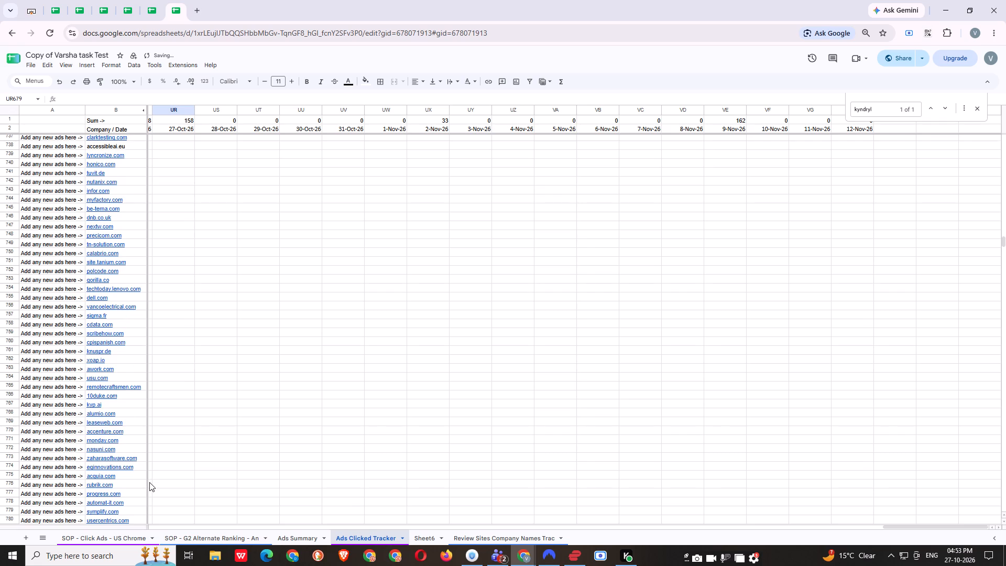
pyautogui.scroll(-11, 149, 482)
pyautogui.scroll(4, 149, 482)
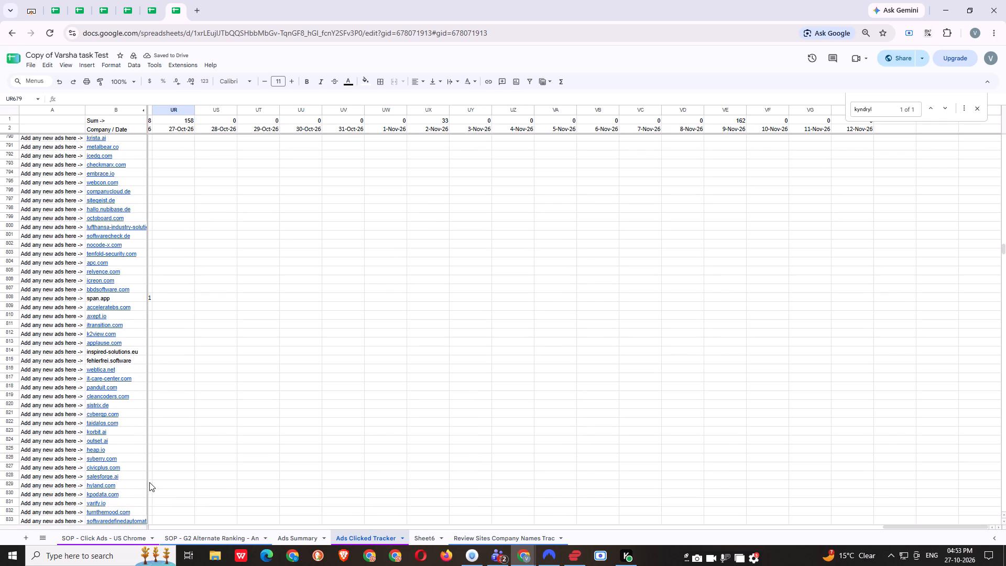
pyautogui.scroll(3, 150, 482)
pyautogui.click(173, 456)
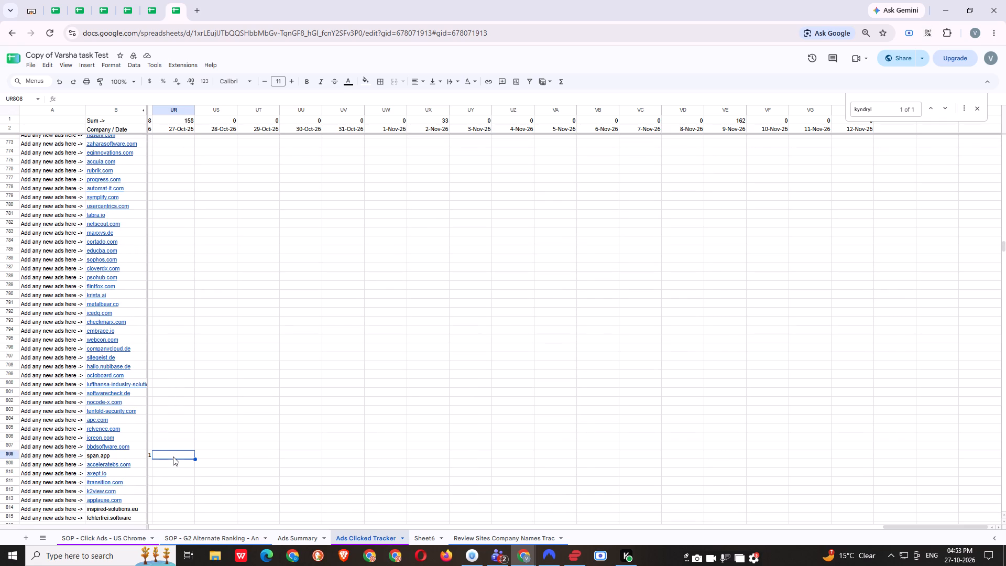
pyautogui.press('1')
pyautogui.press('Return')
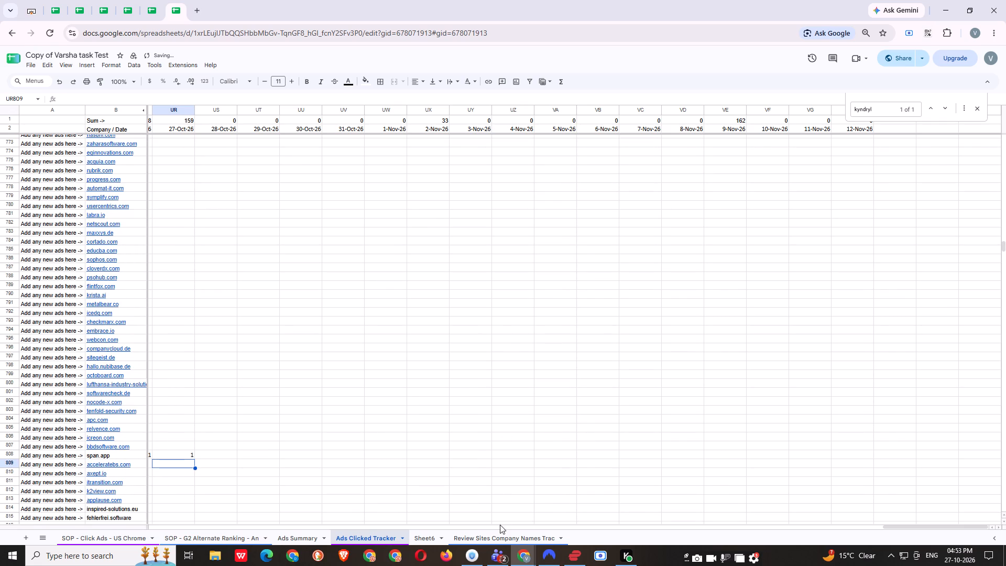
# Find redhat from the open Red Hat ad page in the tracker and set redhat.com's 27-Oct-26 count to 3.
pyautogui.click(530, 564)
pyautogui.click(559, 527)
pyautogui.click(756, 6)
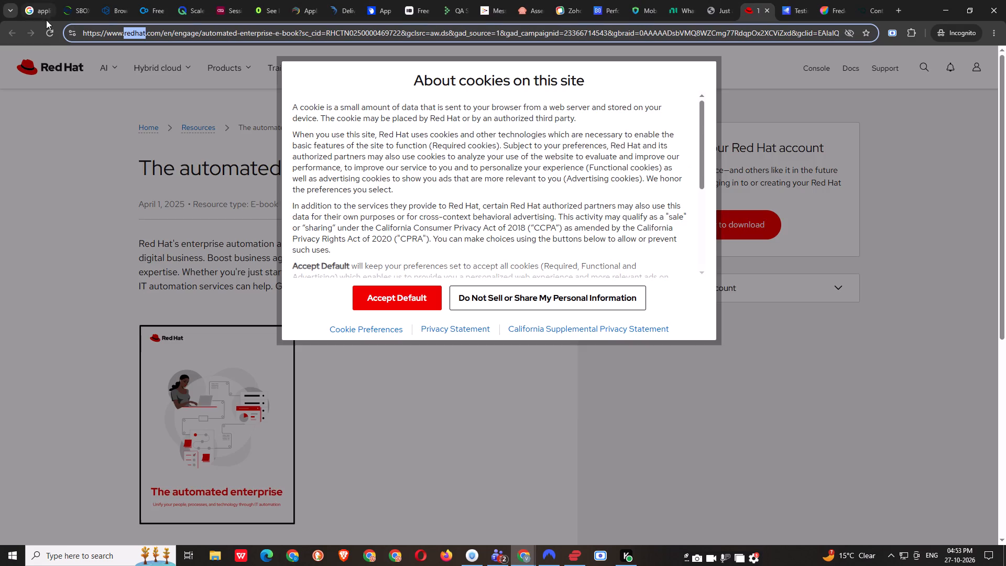
pyautogui.hotkey('ctrl', 'c')
pyautogui.hotkey('ctrl', 'c')
pyautogui.click(519, 562)
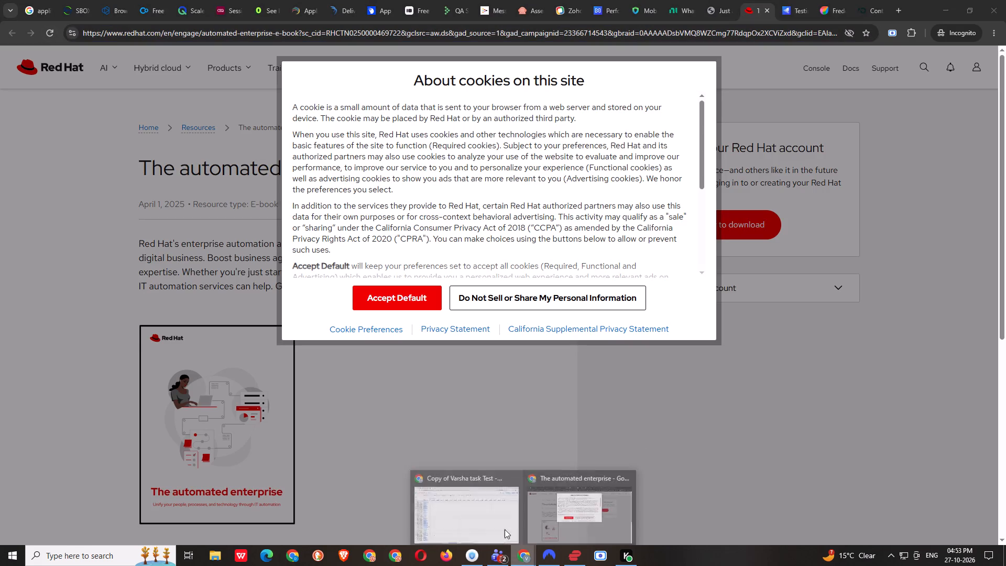
pyautogui.click(505, 529)
pyautogui.hotkey('ctrl', 'f')
pyautogui.hotkey('ctrl', 'v')
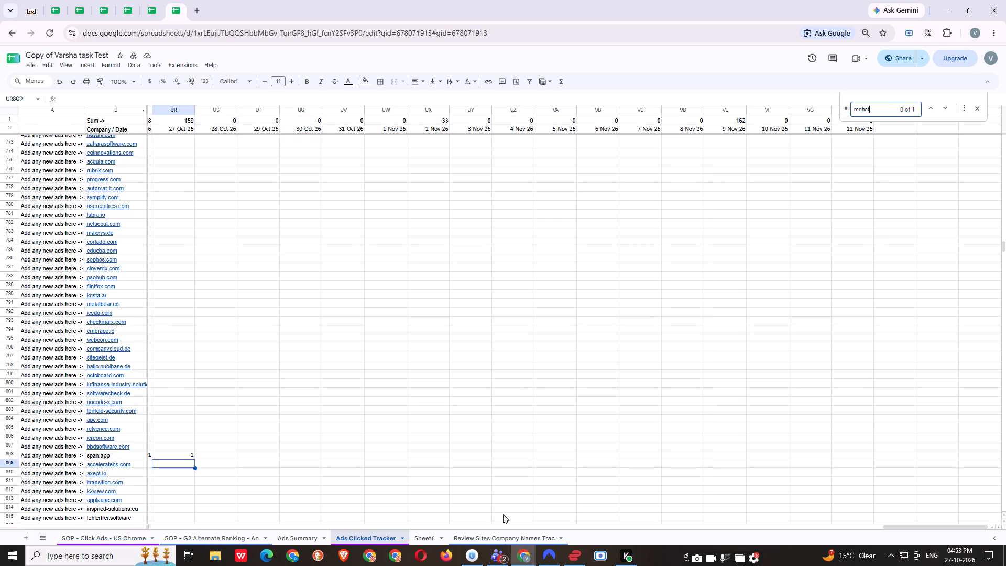
pyautogui.scroll(1, 365, 413)
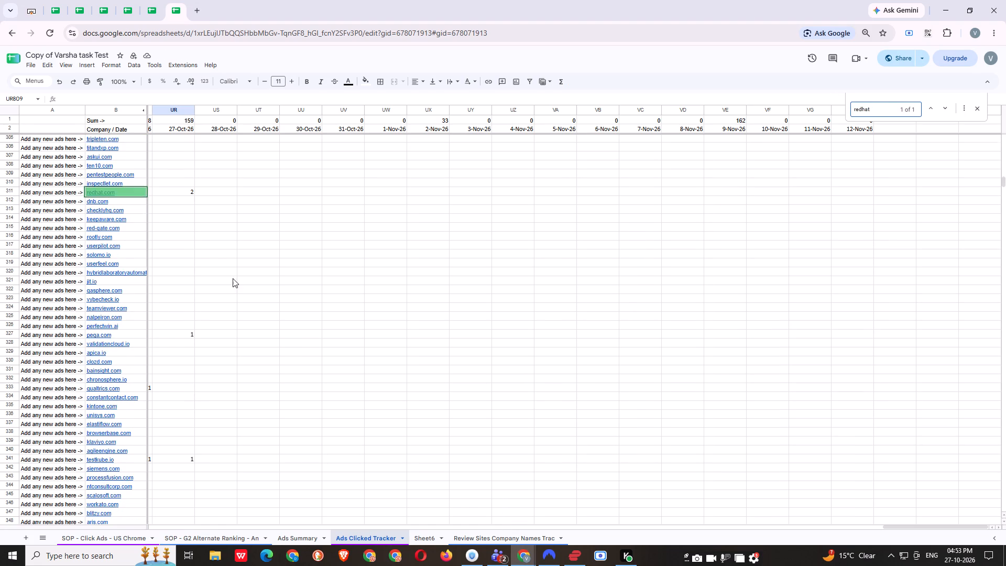
pyautogui.scroll(1, 222, 262)
pyautogui.click(181, 243)
pyautogui.press('3')
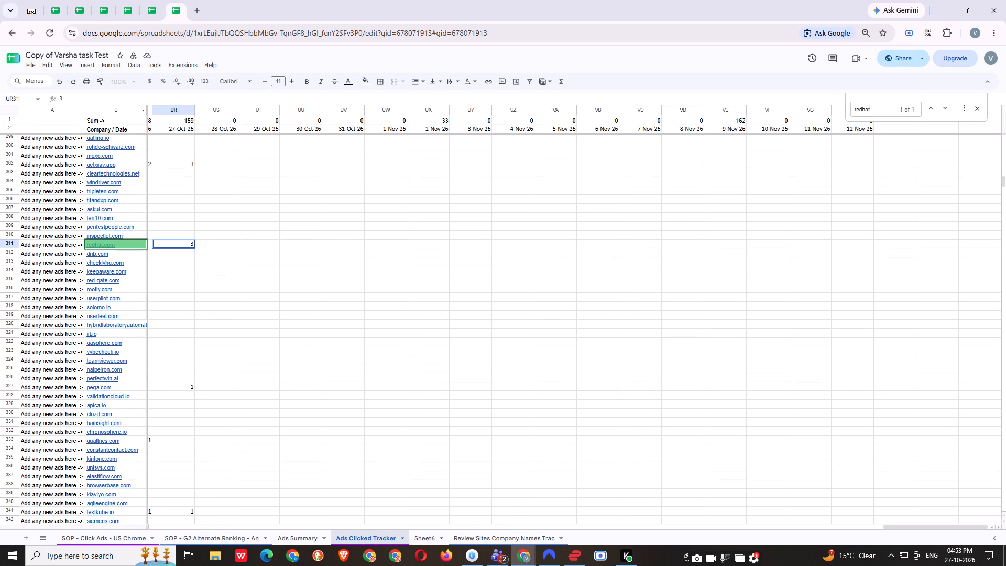
pyautogui.press('Return')
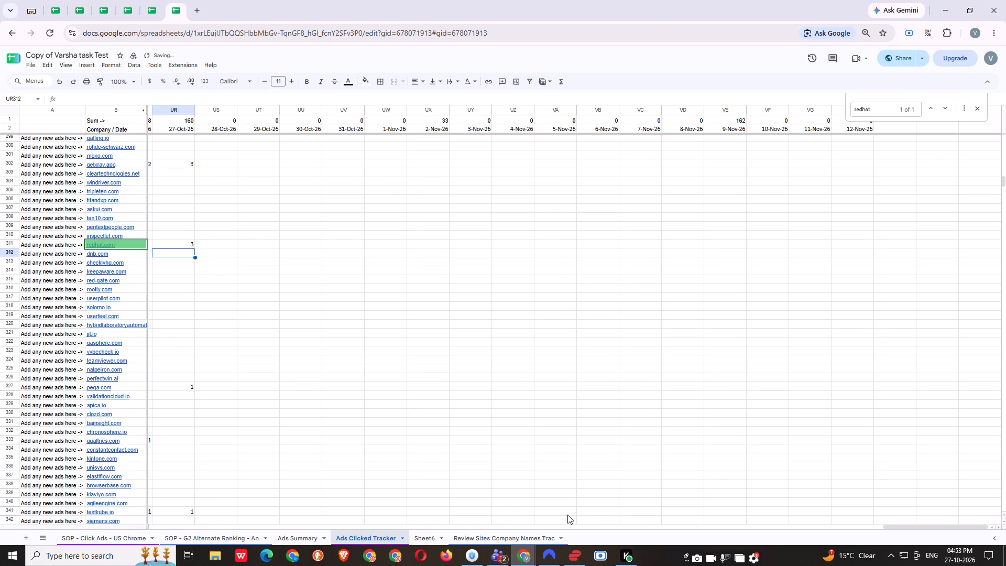
# Find freshworks from the open Freshworks ad page in the tracker and set freshworks.com's 27-Oct-26 count to 1.
pyautogui.click(526, 556)
pyautogui.click(567, 521)
pyautogui.click(791, 10)
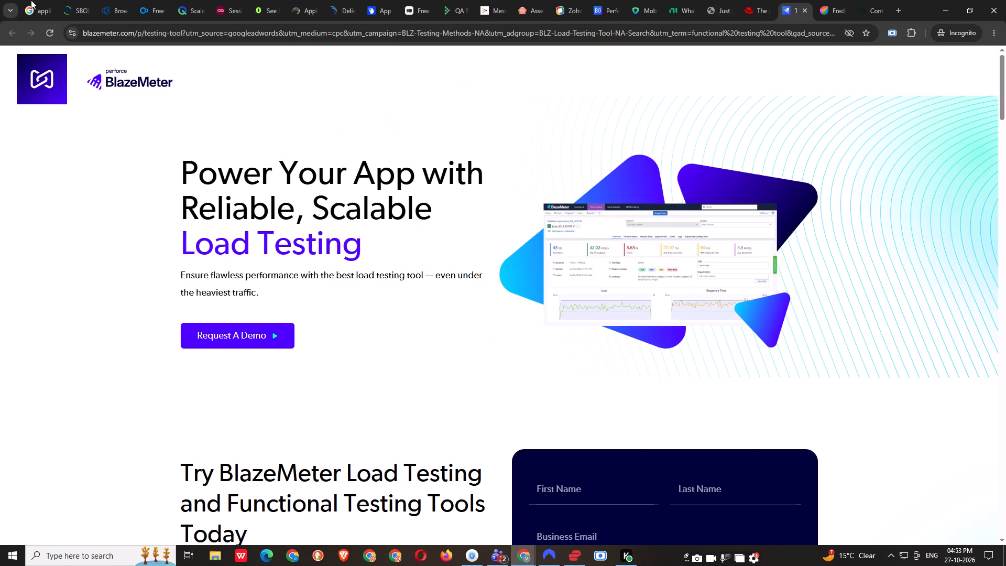
pyautogui.click(829, 6)
pyautogui.doubleClick(99, 32)
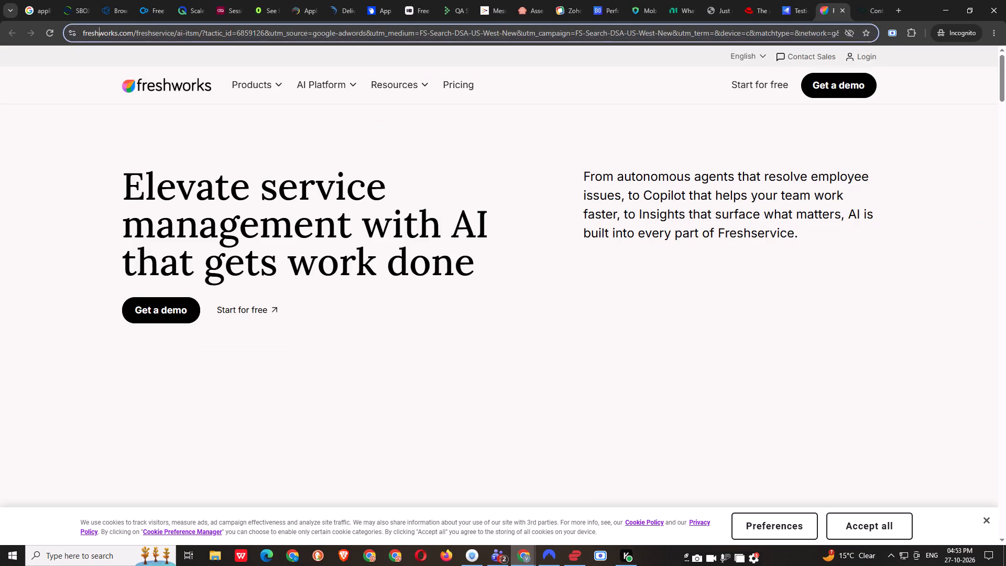
pyautogui.hotkey('ctrl', 'c')
pyautogui.hotkey('ctrl', 'c')
pyautogui.hotkey('ctrl', 'c')
pyautogui.click(525, 552)
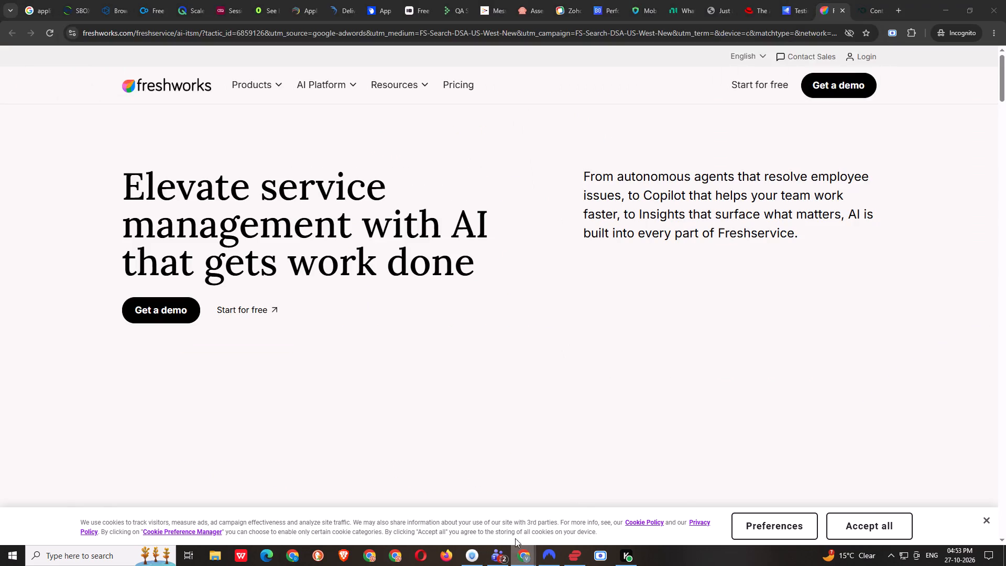
pyautogui.click(507, 527)
pyautogui.hotkey('ctrl', 'f')
pyautogui.hotkey('ctrl', 'v')
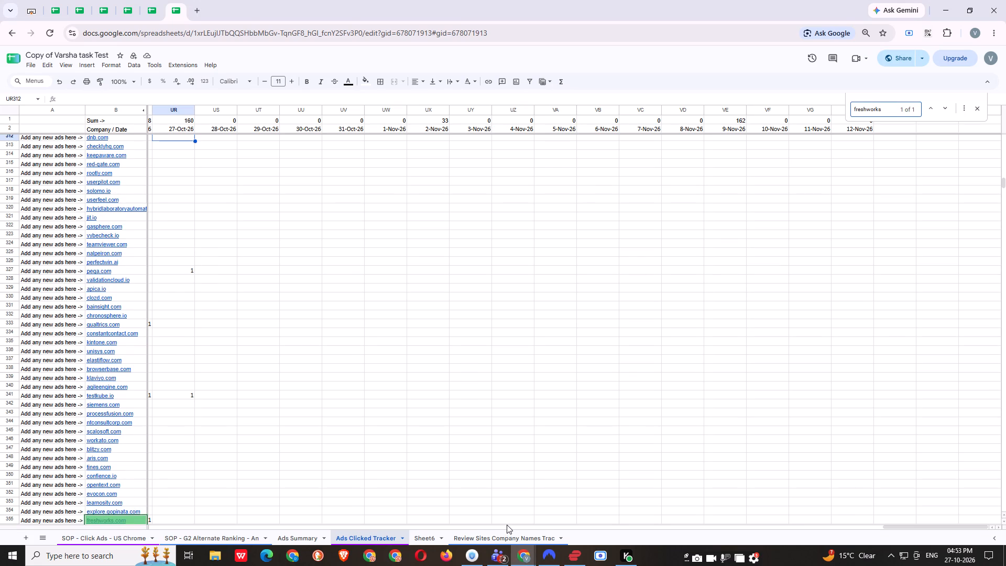
pyautogui.scroll(-3, 206, 434)
pyautogui.click(162, 363)
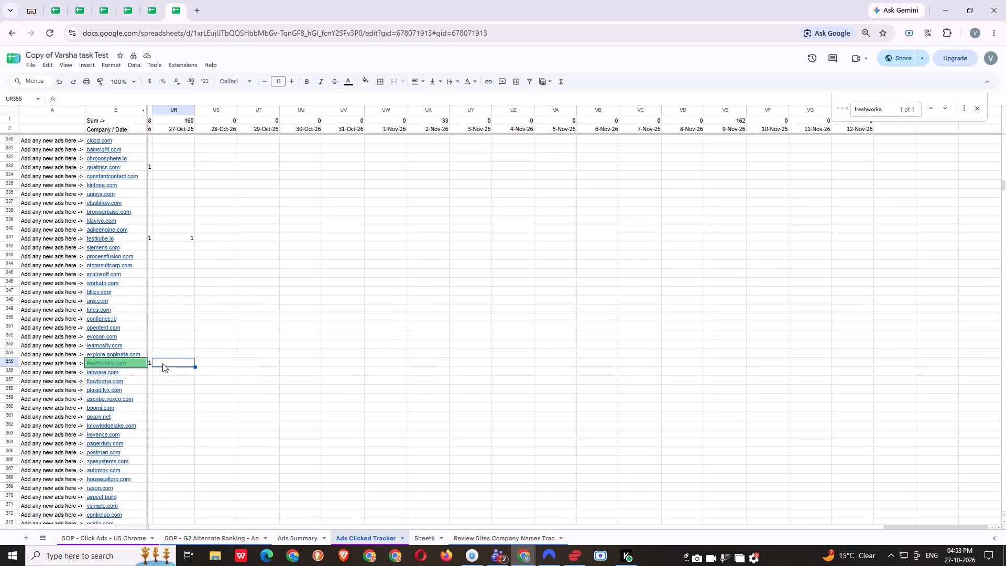
pyautogui.press('1')
pyautogui.press('Return')
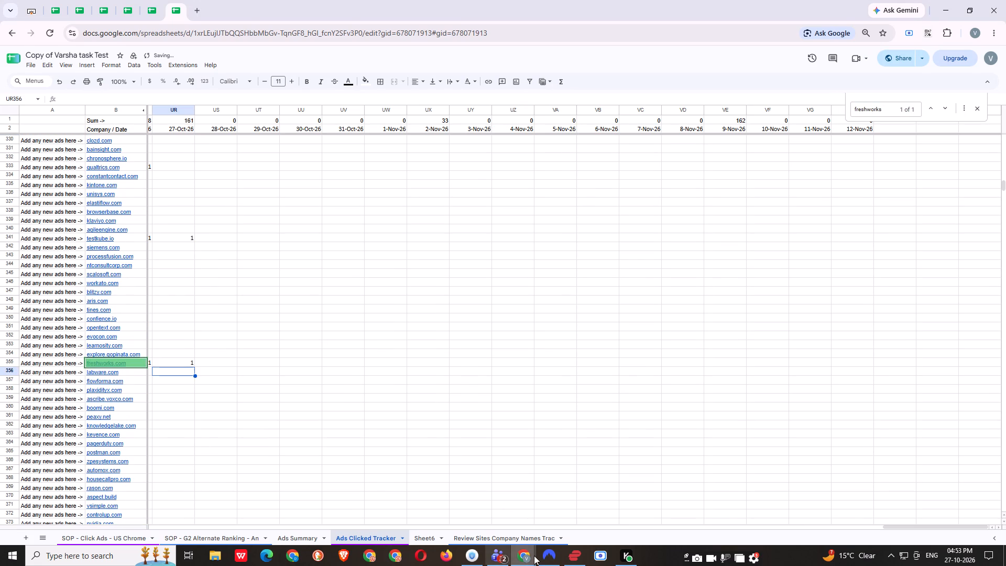
# Look up leapwork from the open Leapwork ad page in the tracker and check its 27-Oct-26 count.
pyautogui.click(522, 551)
pyautogui.click(543, 532)
pyautogui.click(864, 10)
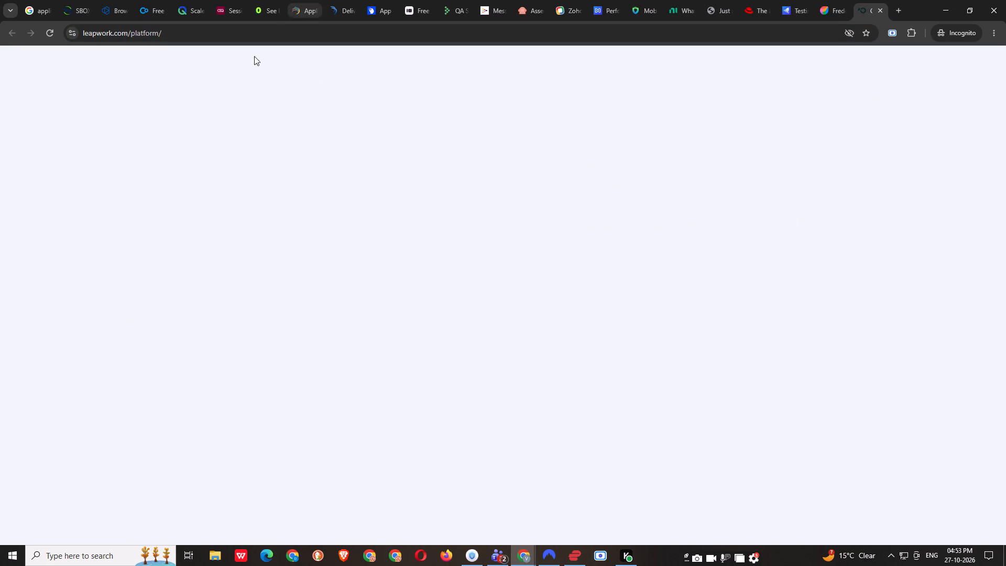
pyautogui.doubleClick(104, 34)
pyautogui.hotkey('ctrl', 'c')
pyautogui.hotkey('ctrl', 'c')
pyautogui.hotkey('ctrl', 'c')
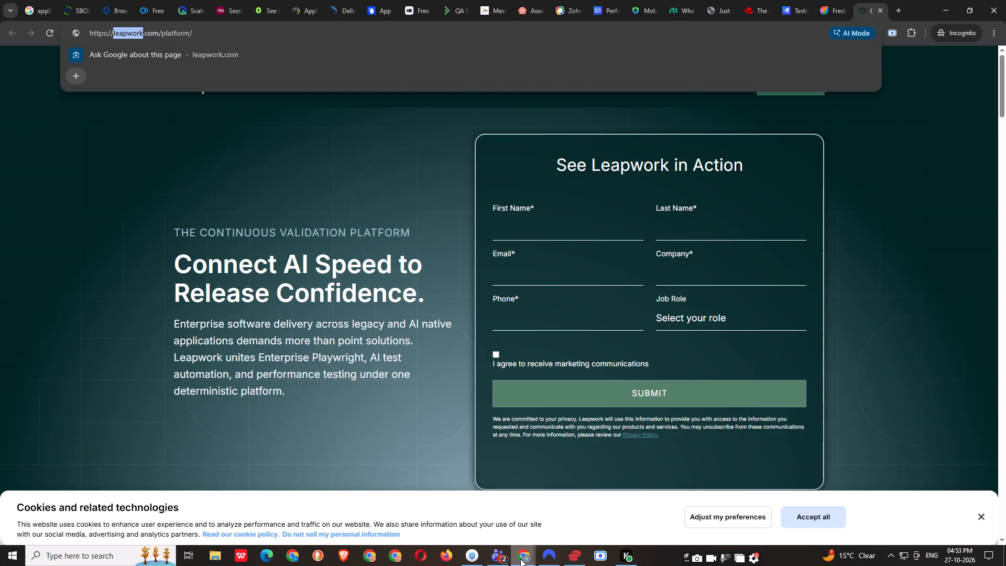
pyautogui.keyDown('ctrl'); pyautogui.click(520, 559); pyautogui.keyUp('ctrl')
pyautogui.click(503, 532)
pyautogui.hotkey('ctrl', 'f')
pyautogui.hotkey('ctrl', 'v')
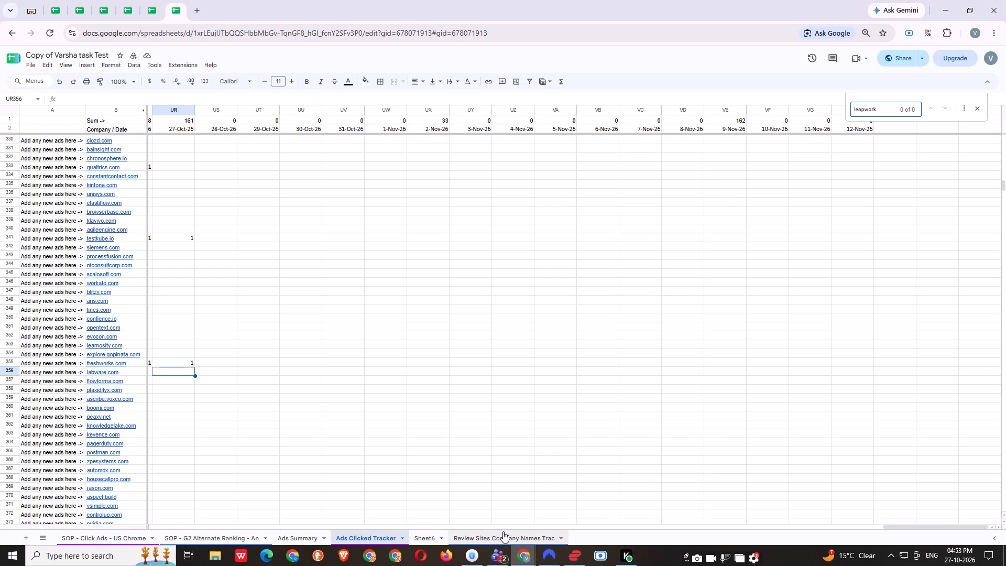
pyautogui.scroll(2, 191, 341)
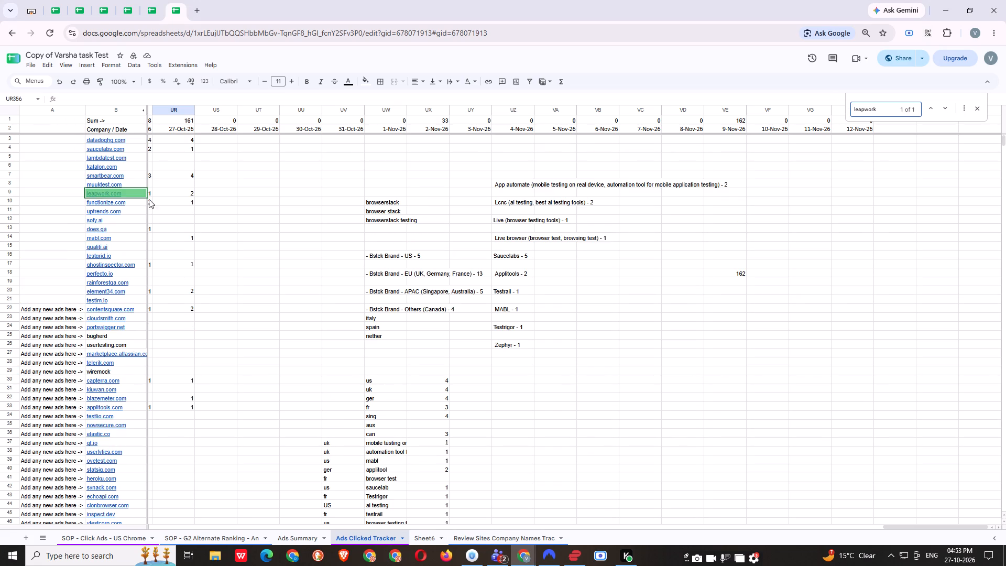
pyautogui.click(177, 193)
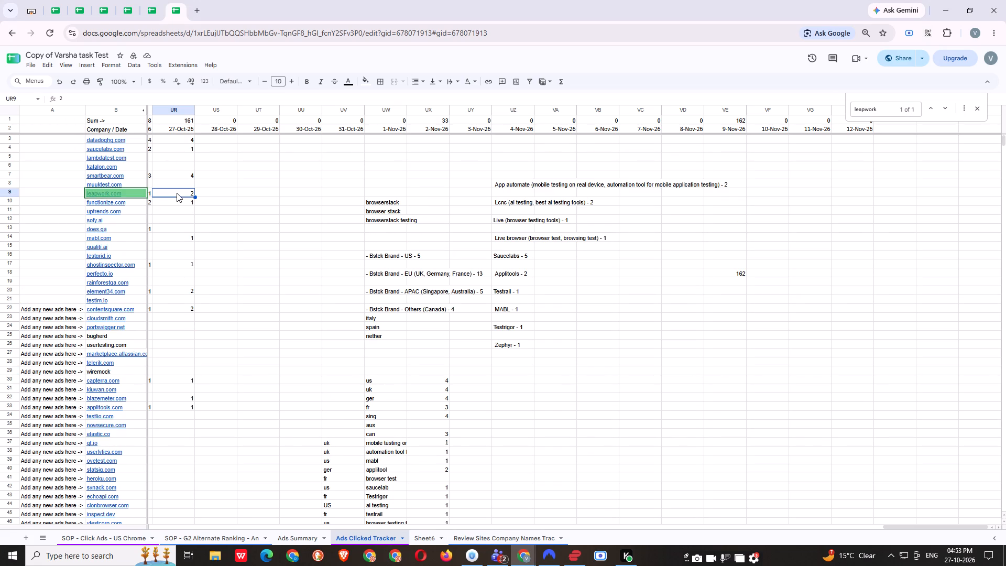
# Set the 27-Oct-26 count for does.qa to 1.
pyautogui.click(183, 227)
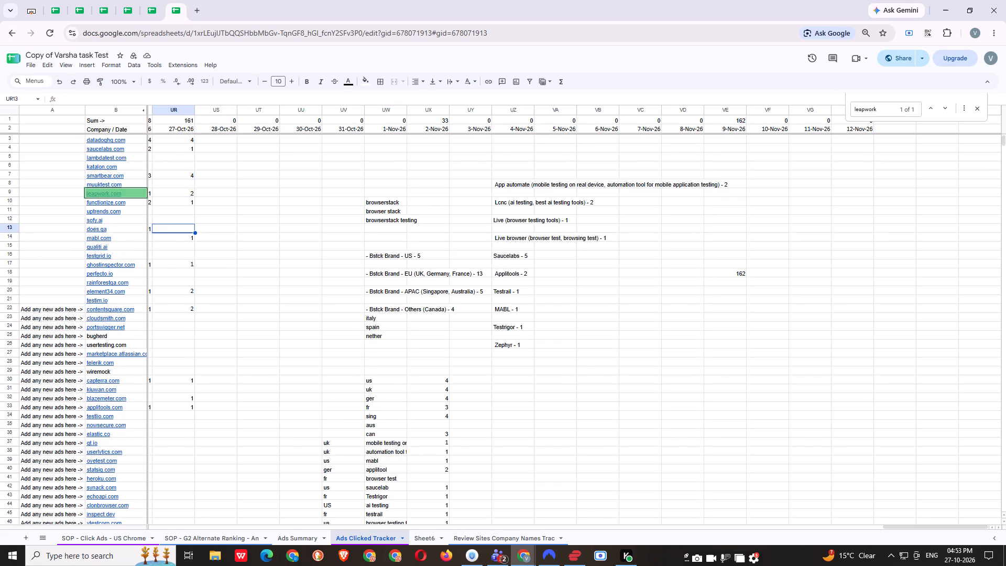
pyautogui.press('1')
pyautogui.press('Return')
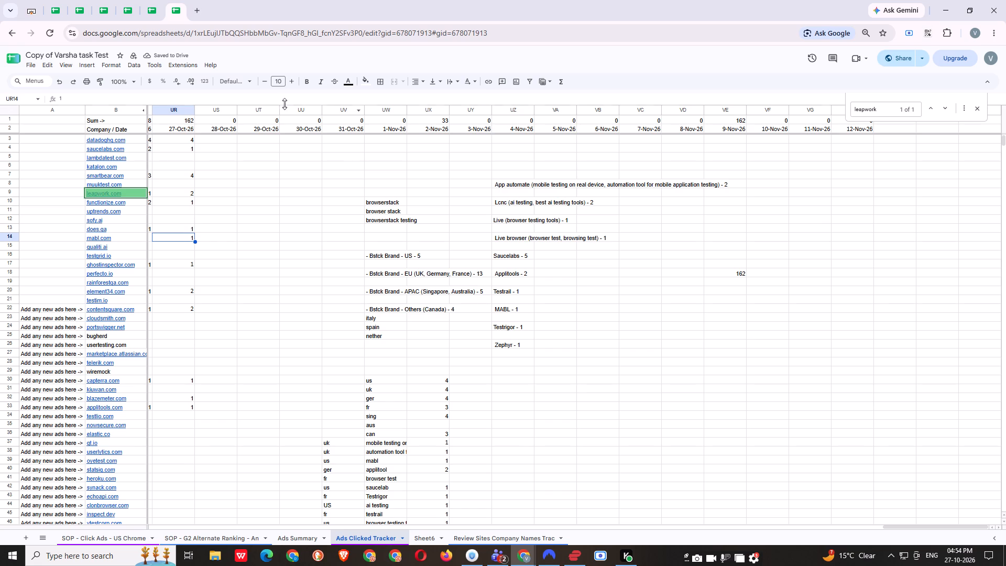
# Compare Total Ads on the Fill Details sheet of Master Status with the tracker's 27-Oct-26 sum, and end the leapwork search.
pyautogui.click(279, 209)
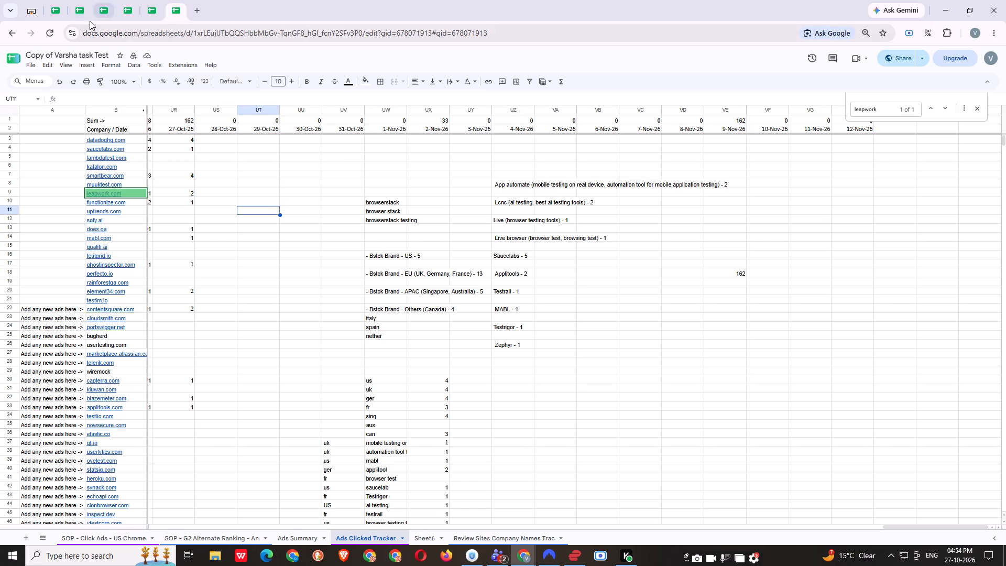
pyautogui.click(86, 6)
pyautogui.click(73, 538)
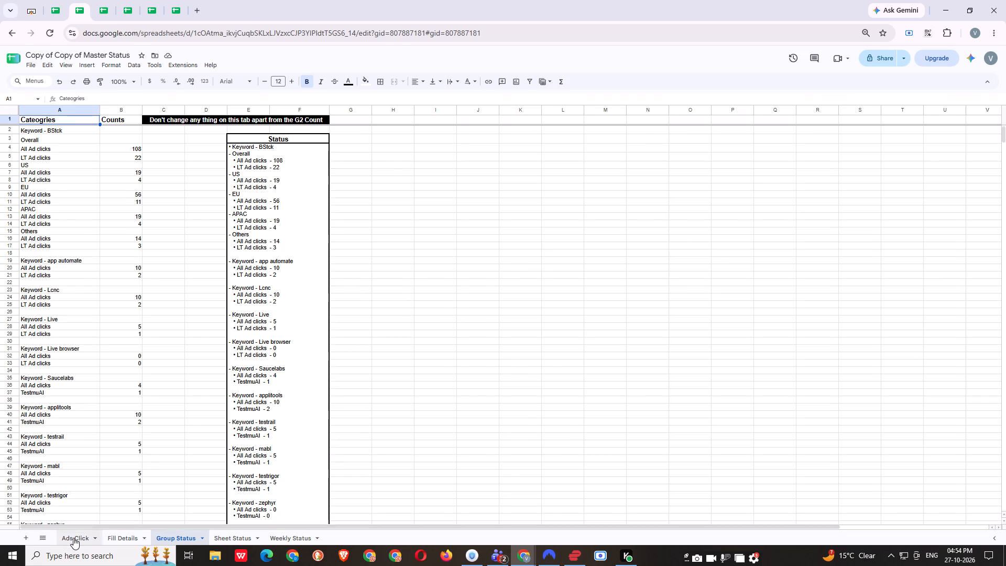
pyautogui.click(125, 535)
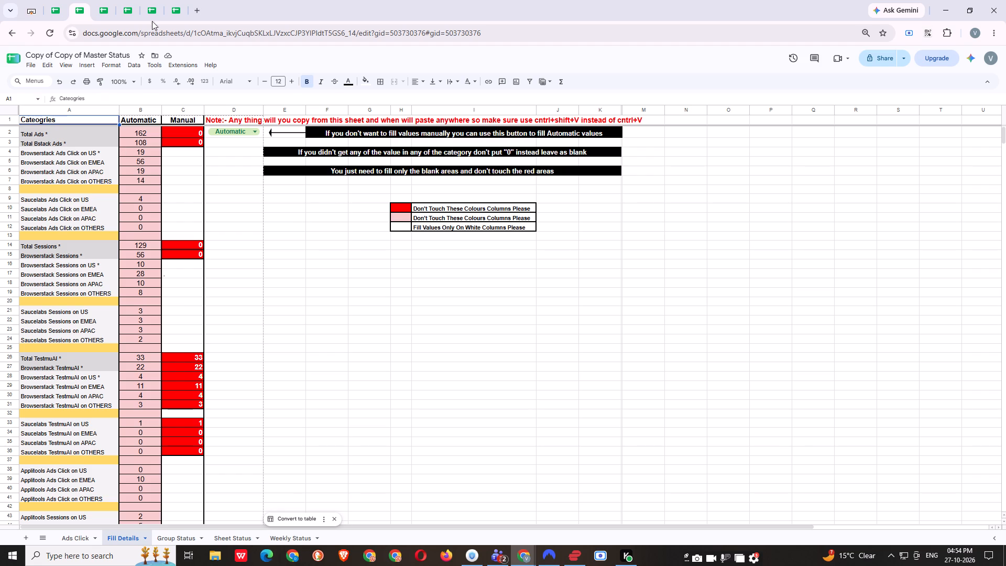
pyautogui.click(171, 8)
pyautogui.click(799, 357)
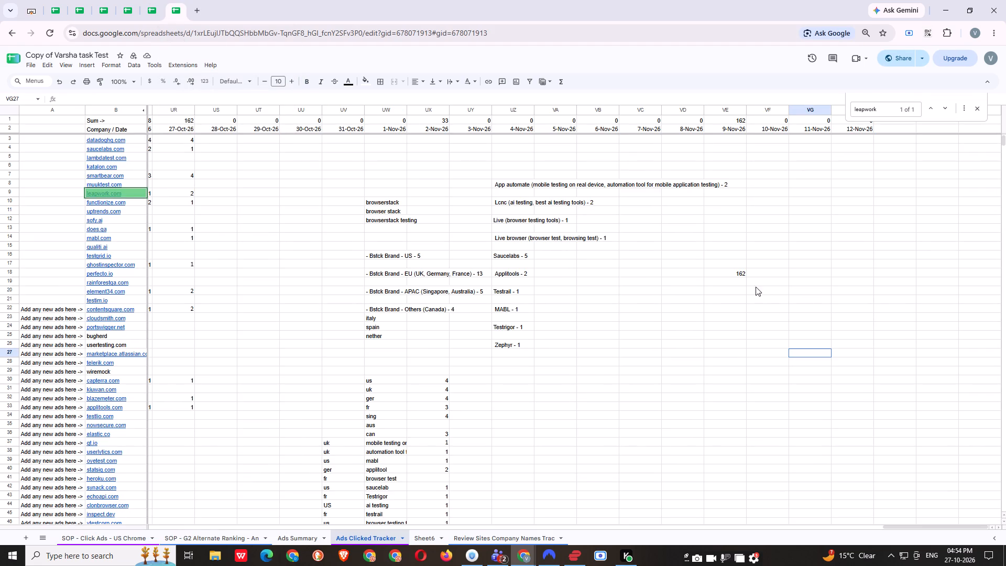
pyautogui.click(979, 110)
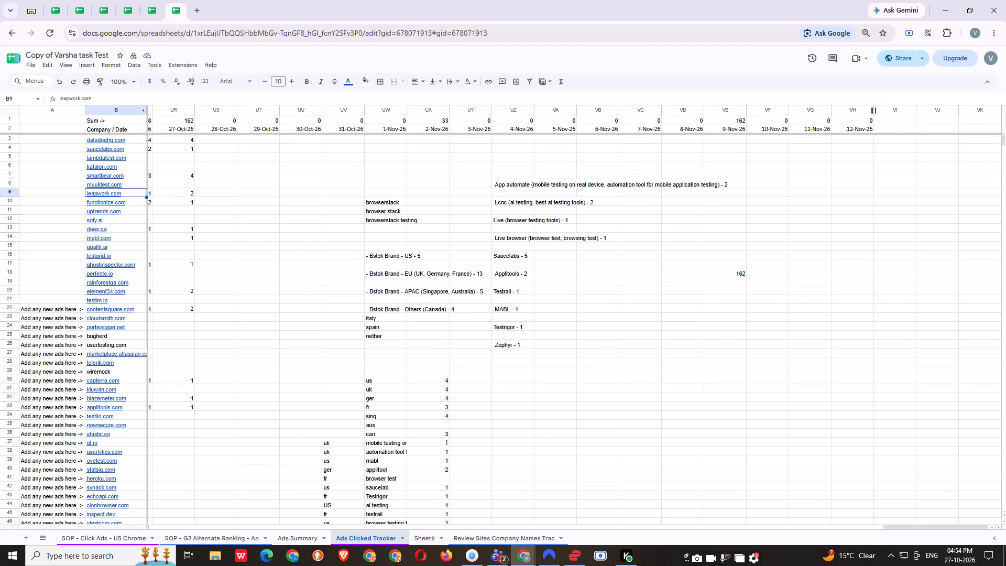
# Search the Ads Clicked Tracker for testmu, check testmuai.com's 27-Oct-26 count, and return to the first company rows.
pyautogui.hotkey('ctrl', 'f')
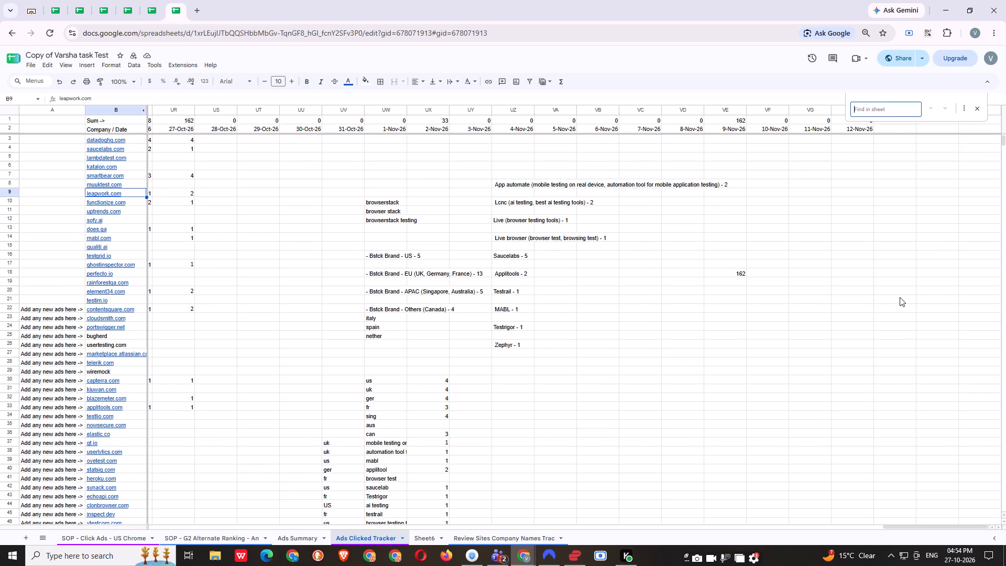
pyautogui.write('tt')
pyautogui.press('e')
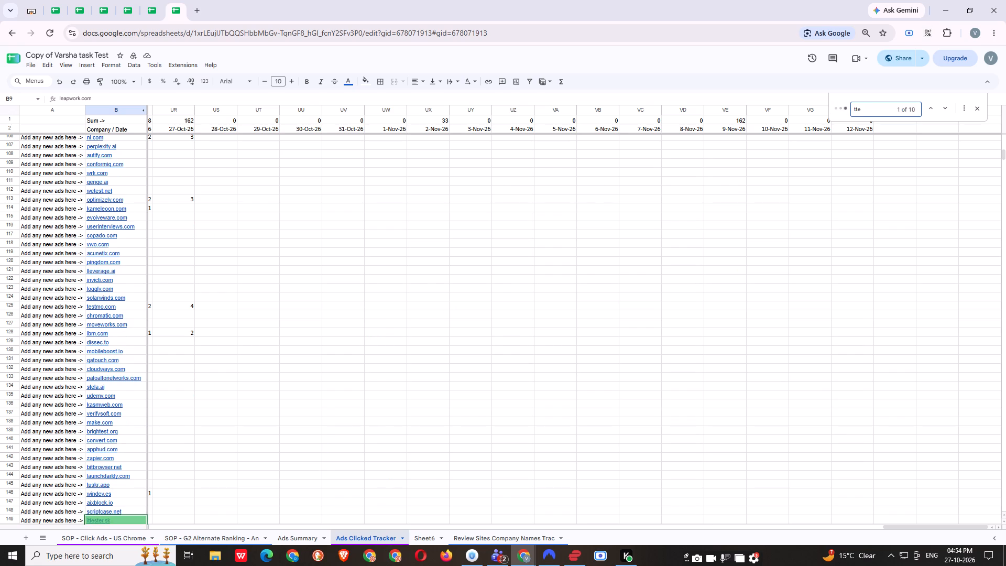
pyautogui.press('BackSpace')
pyautogui.press('BackSpace')
pyautogui.press('BackSpace')
pyautogui.write('testmu')
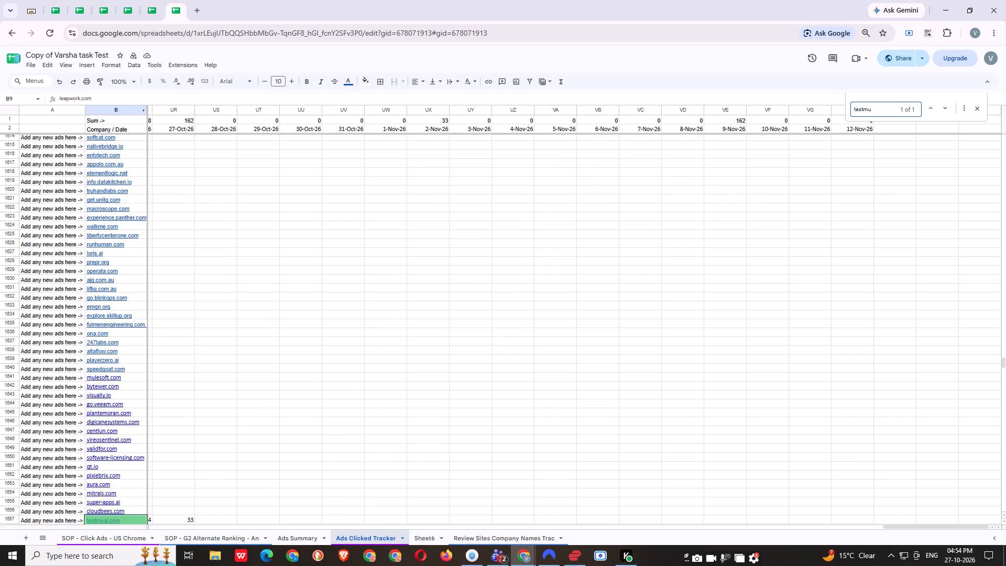
pyautogui.scroll(-3, 604, 224)
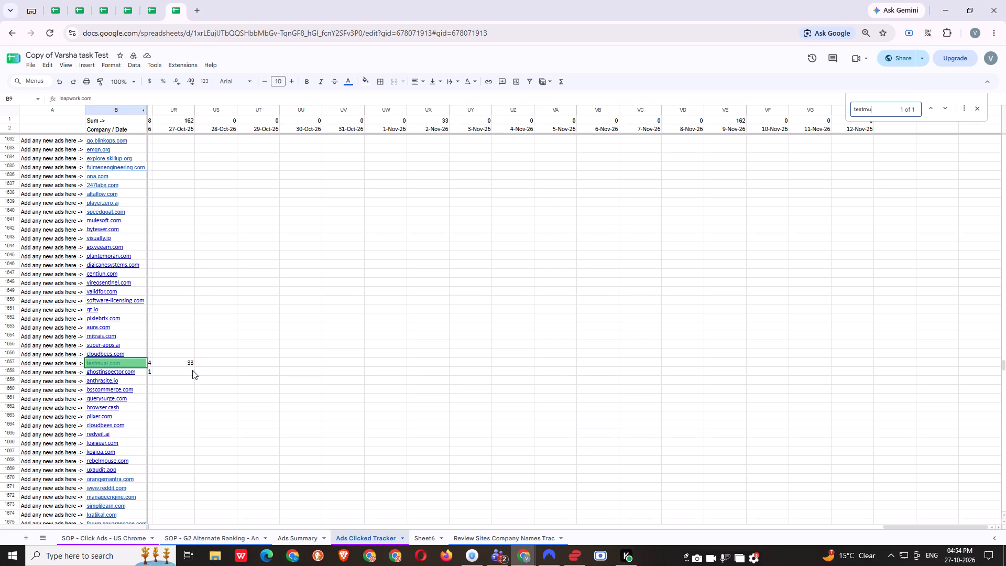
pyautogui.click(976, 108)
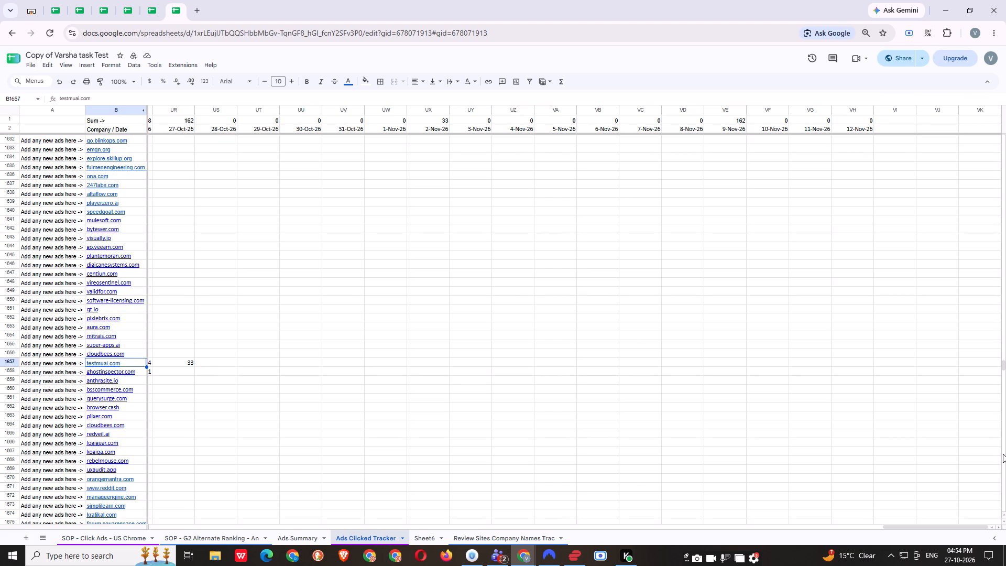
pyautogui.scroll(19, 1001, 456)
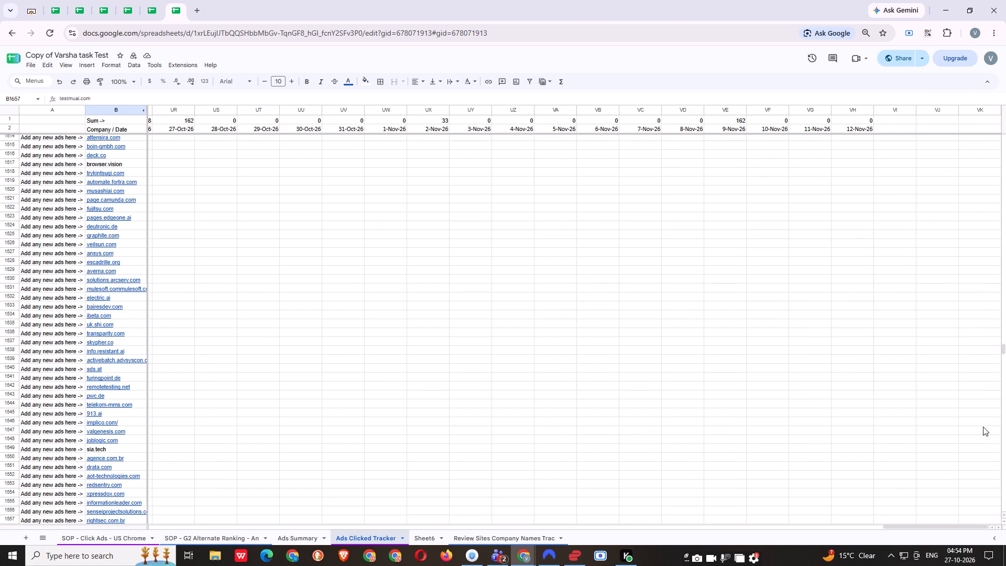
pyautogui.scroll(4, 955, 384)
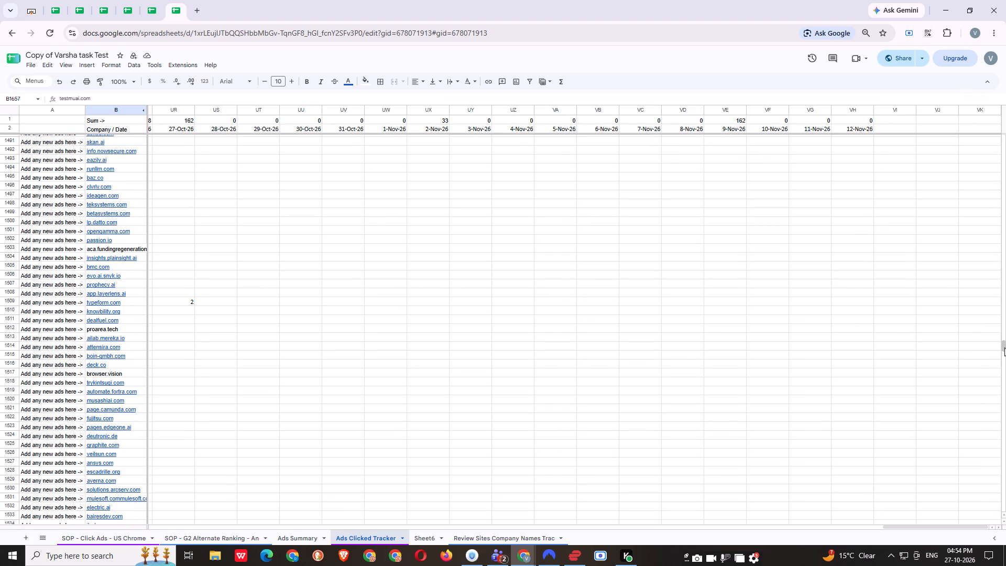
pyautogui.moveTo(1004, 347); pyautogui.dragTo(996, 113)
pyautogui.scroll(4, 867, 430)
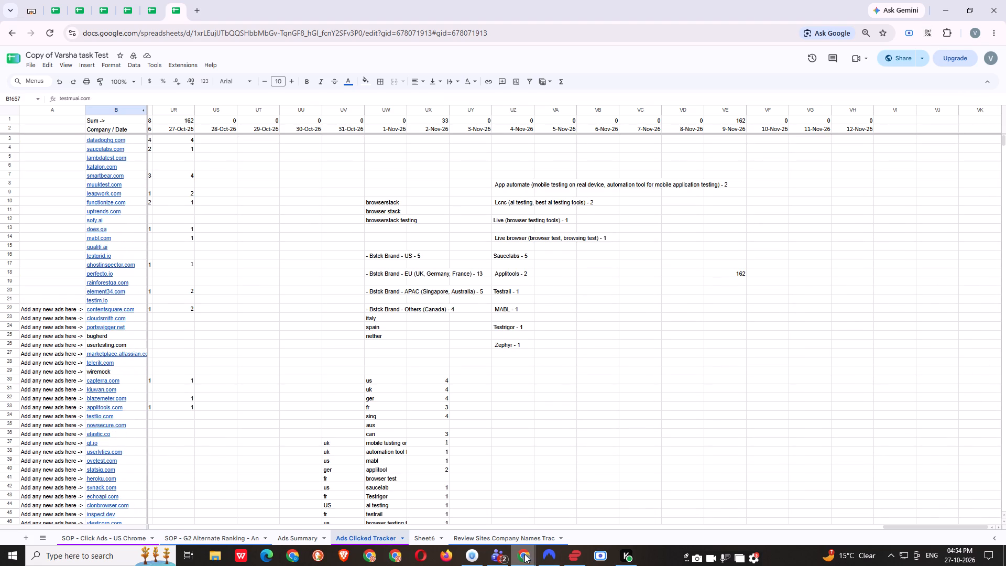
# Switch to the incognito browser window with the ad pages and look over the Element34 SBOX platform page.
pyautogui.click(524, 554)
pyautogui.click(581, 503)
pyautogui.click(86, 4)
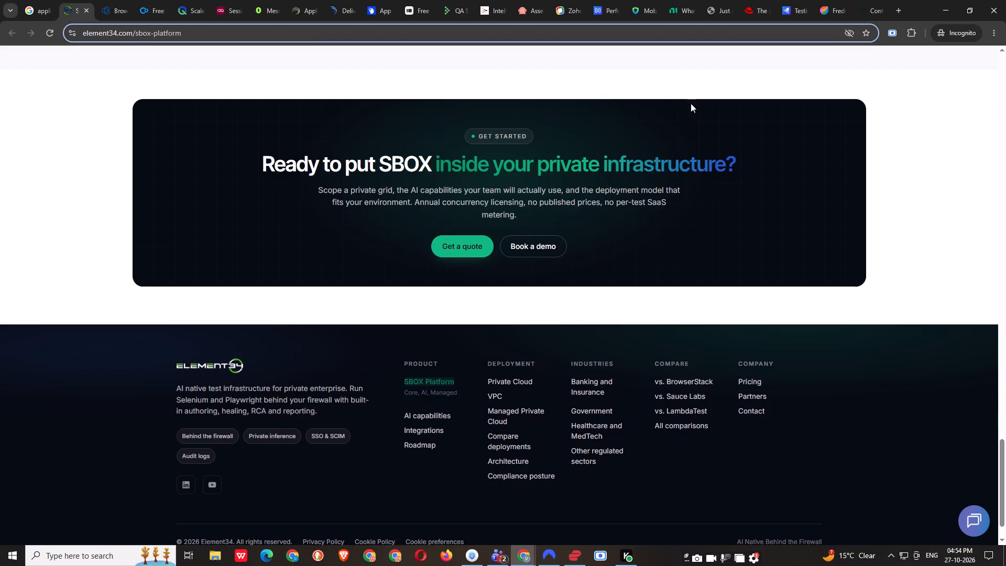
pyautogui.scroll(4, 1005, 431)
pyautogui.scroll(20, 934, 420)
pyautogui.scroll(2, 934, 420)
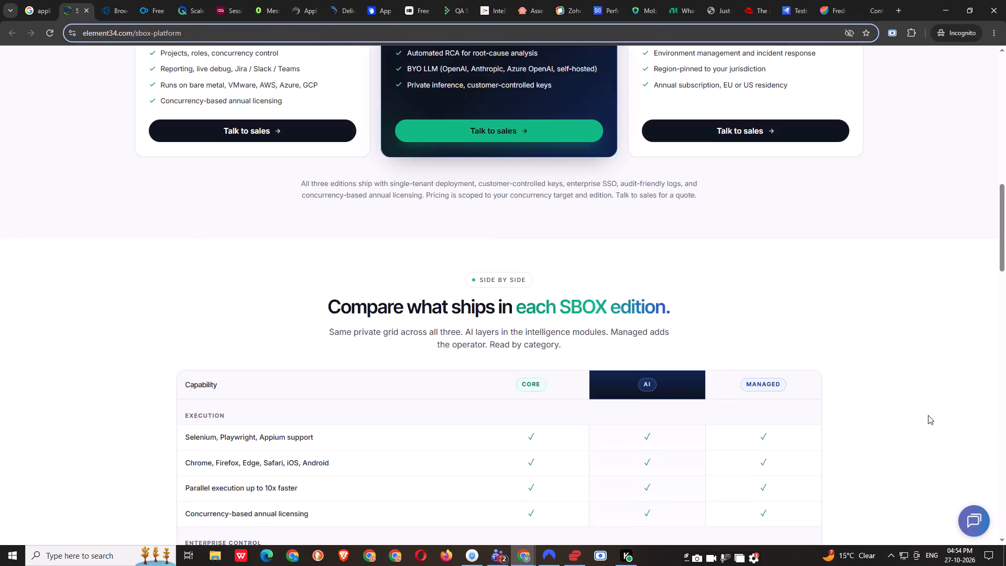
pyautogui.scroll(20, 928, 415)
pyautogui.scroll(10, 928, 415)
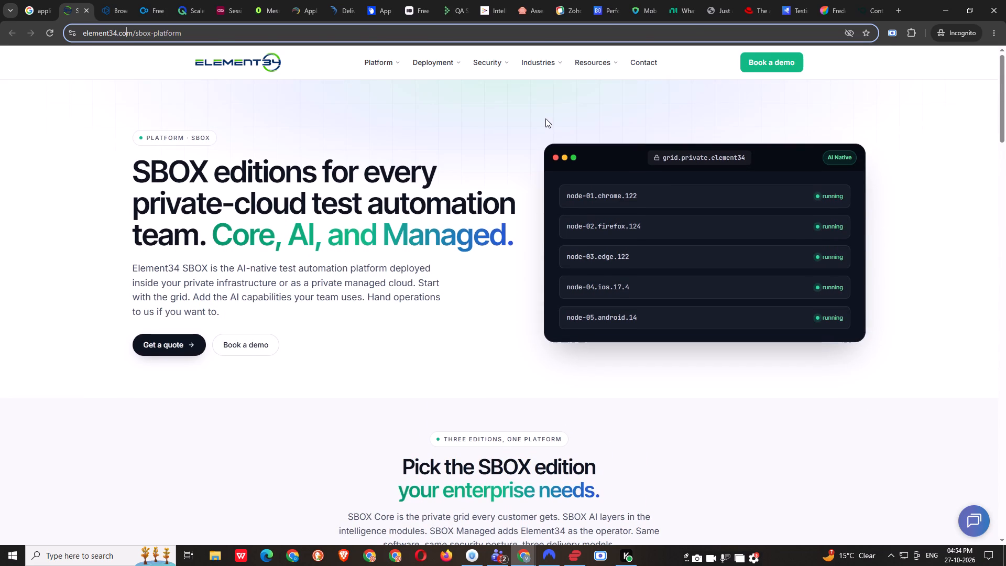
pyautogui.middleClick(461, 88)
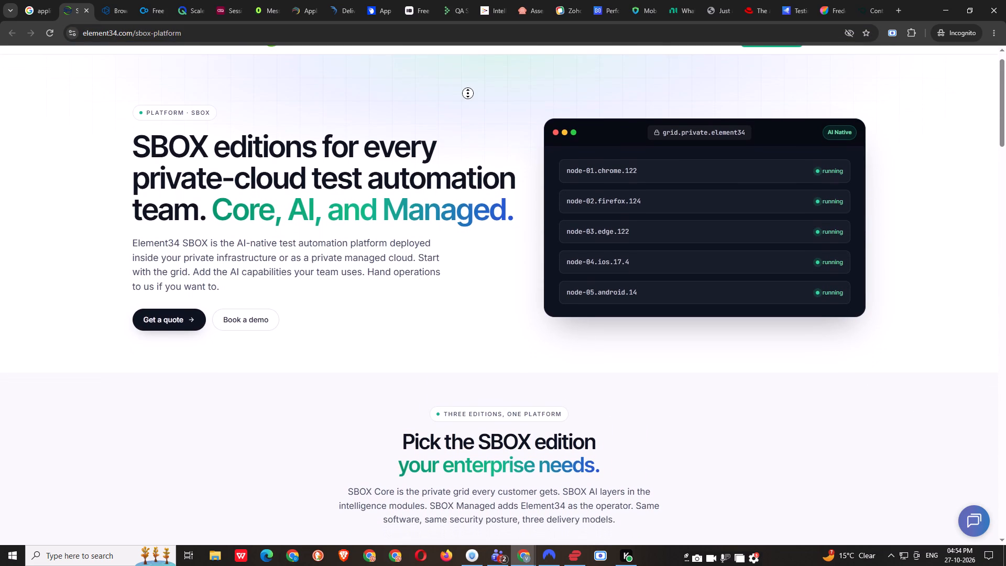
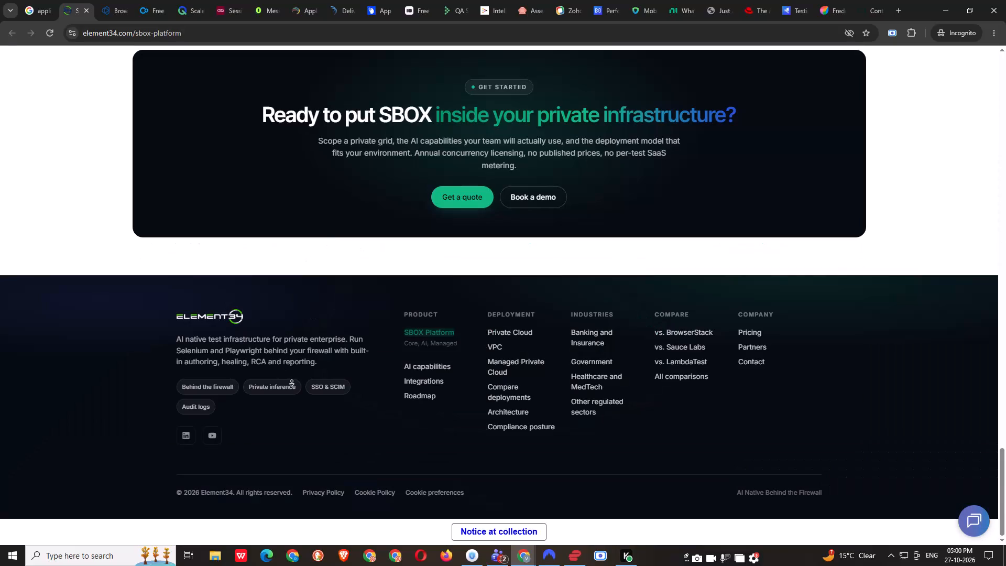
# Switch to the tracker spreadsheet, open the Review Sites Company Names sheet, and return to the 27-Oct-26 counts on Ads Clicked Tracker.
pyautogui.click(637, 251)
pyautogui.click(517, 553)
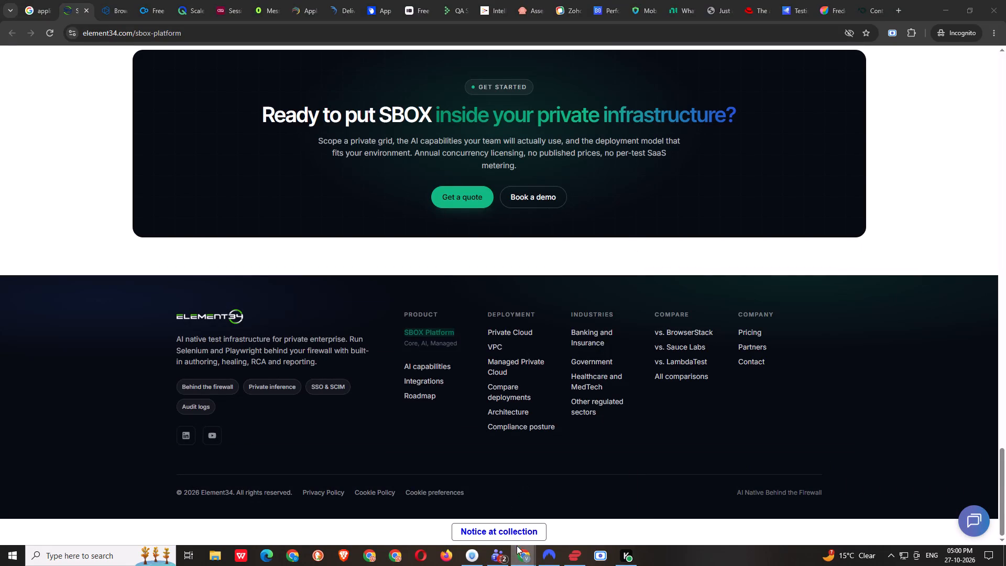
pyautogui.click(502, 526)
pyautogui.click(474, 541)
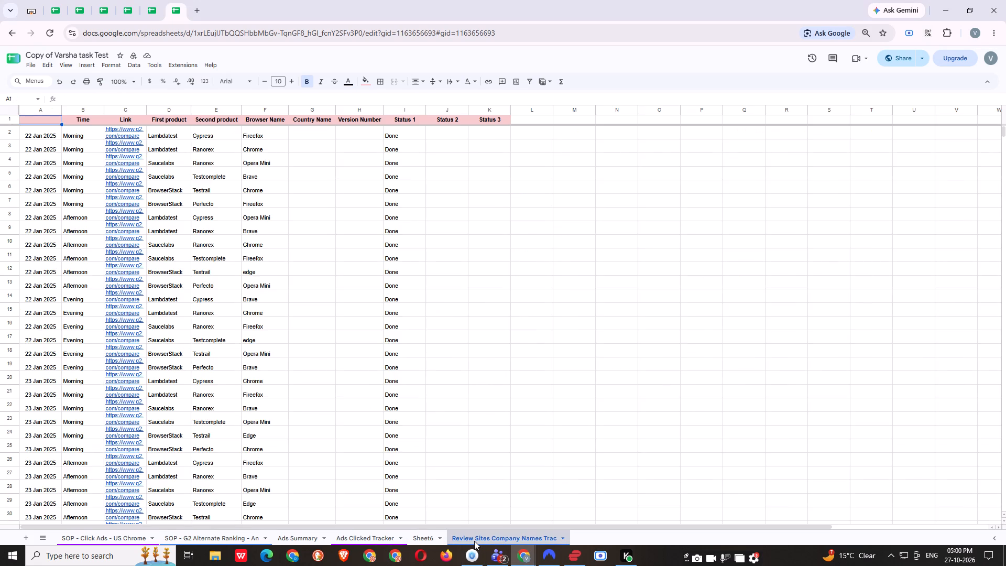
pyautogui.click(372, 536)
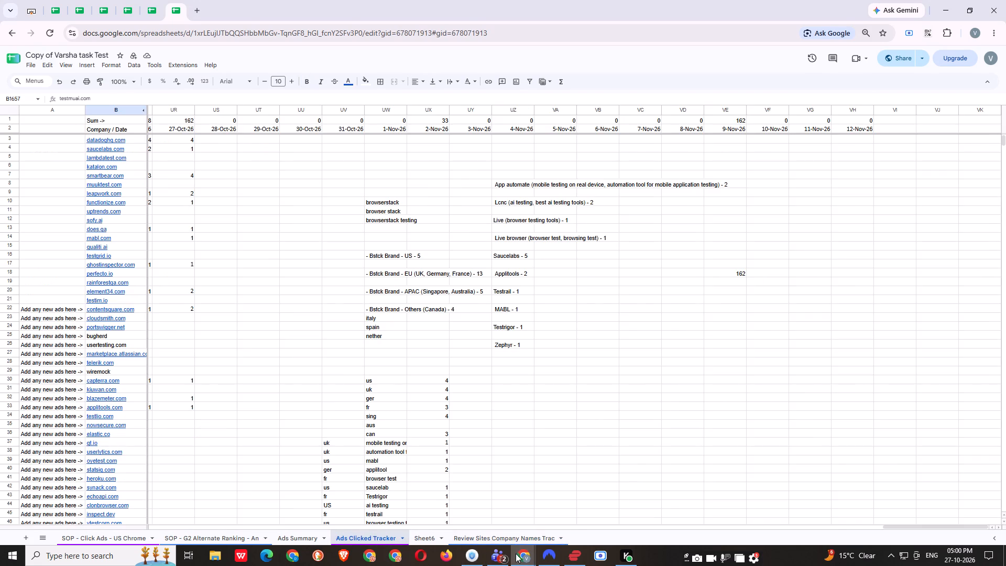
# Go back to the incognito window and review the Element34 SBOX platform page again from its edition comparison up to its beginning.
pyautogui.click(516, 556)
pyautogui.click(555, 527)
pyautogui.scroll(20, 209, 264)
pyautogui.scroll(3, 209, 264)
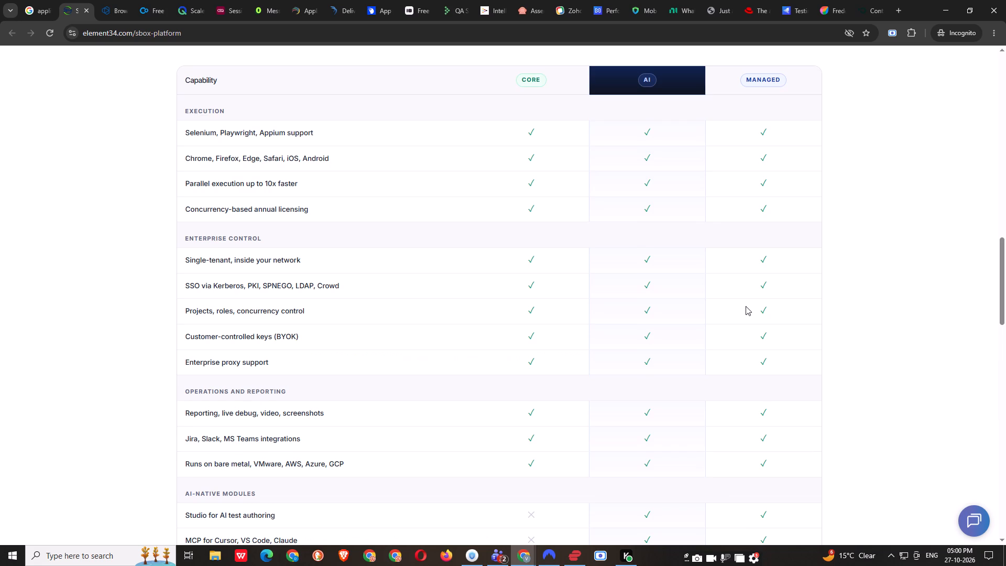
pyautogui.scroll(10, 742, 298)
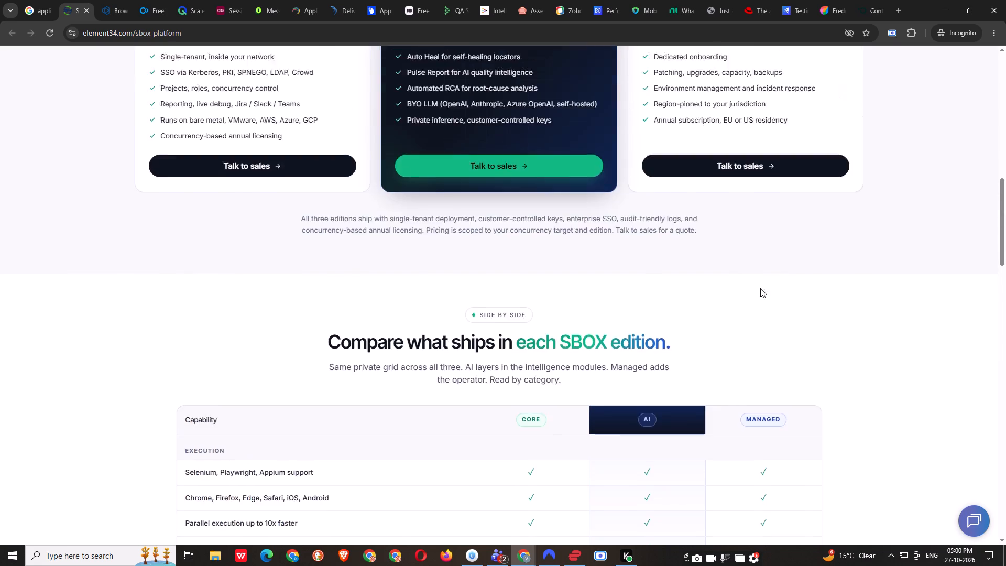
pyautogui.moveTo(1003, 178); pyautogui.dragTo(992, 48)
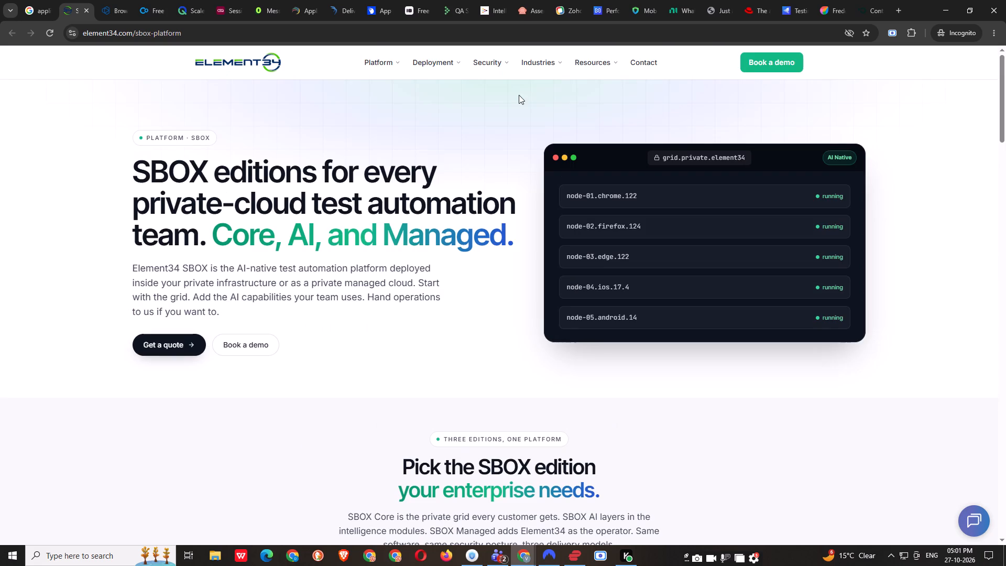
pyautogui.middleClick(519, 95)
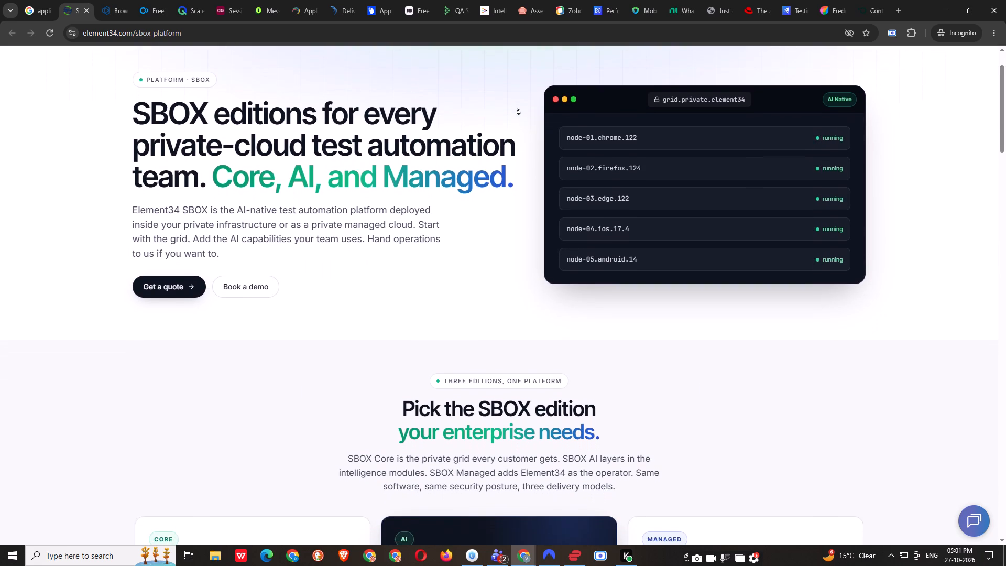
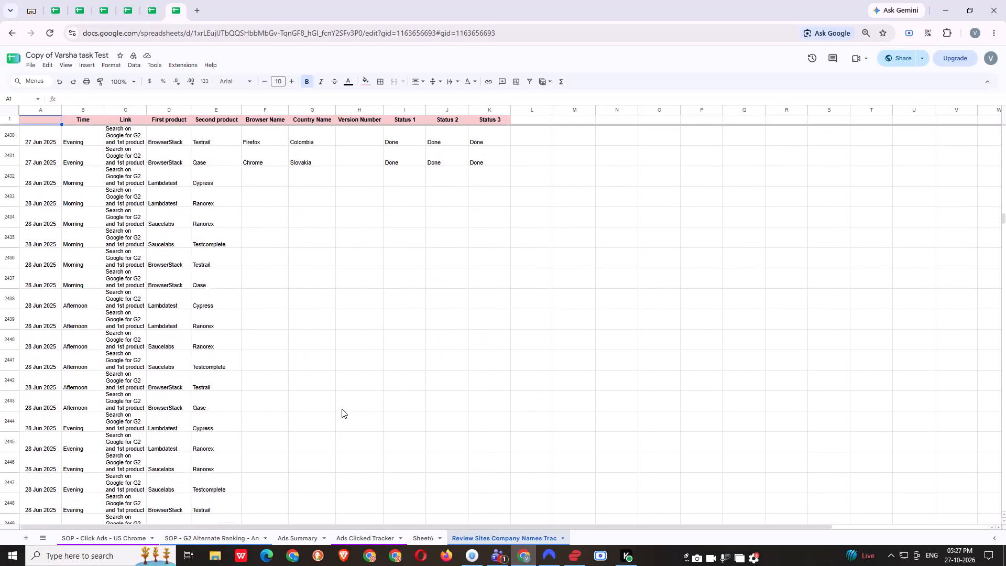
# On Review Sites Company Names, copy the 14 Nov 2025 Browser Name through Status 3 entries, from Morning Saucelabs–Ranorex to Evening BrowserStack–Qase (rows 4576–4591).
pyautogui.scroll(-2, 342, 409)
pyautogui.scroll(-20, 342, 409)
pyautogui.scroll(-4, 342, 409)
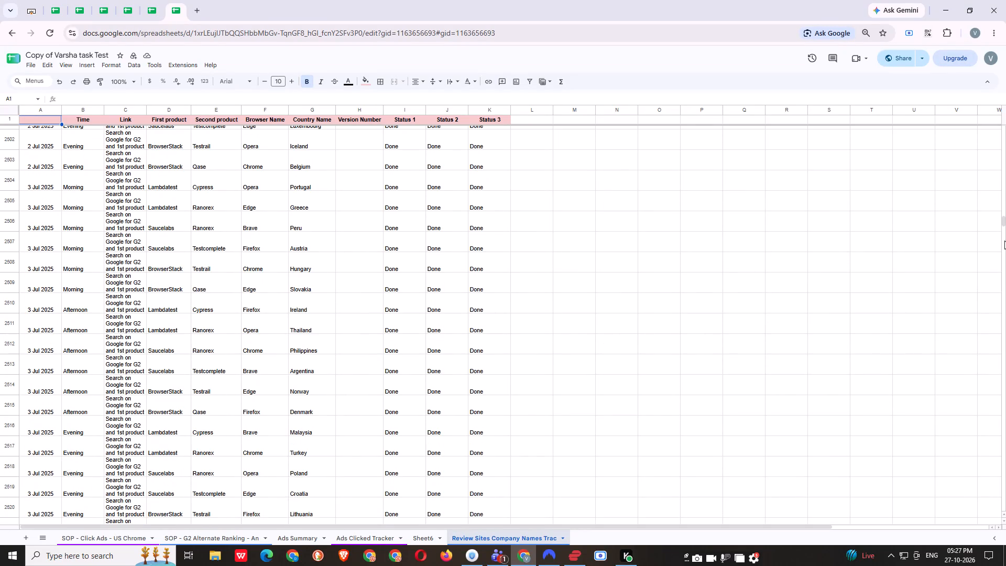
pyautogui.moveTo(1005, 218); pyautogui.dragTo(1005, 305)
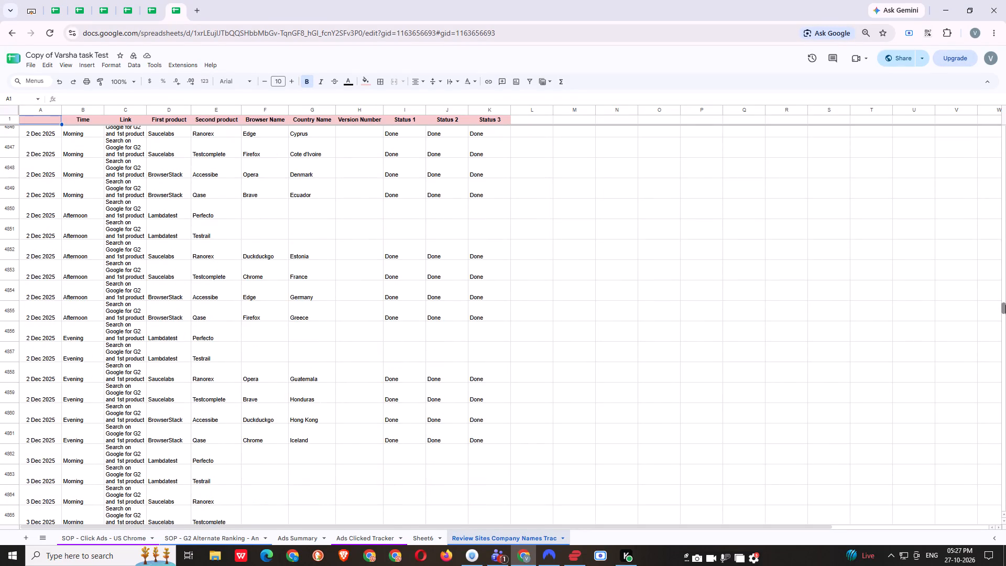
pyautogui.moveTo(1005, 305); pyautogui.dragTo(1005, 296)
pyautogui.scroll(4, 541, 306)
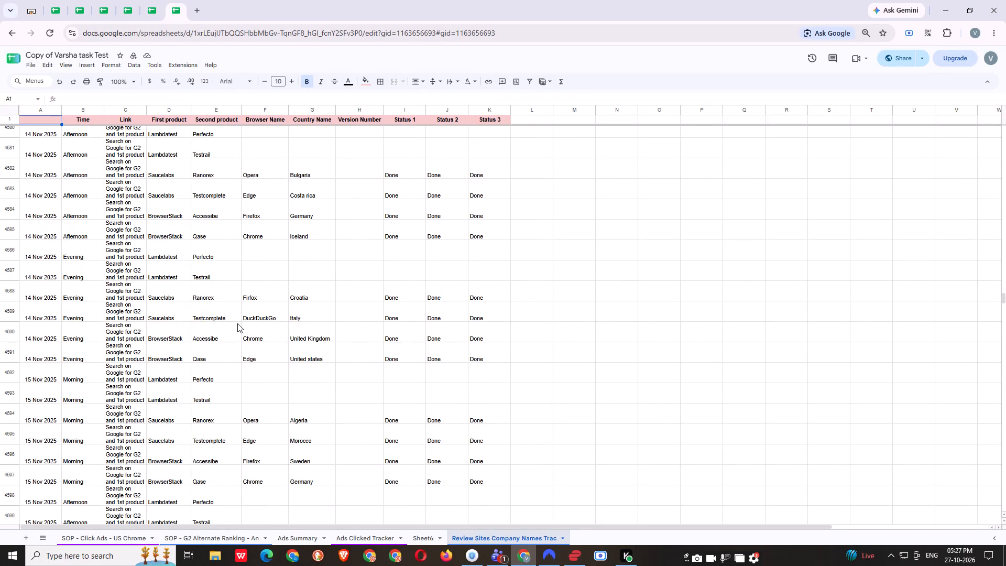
pyautogui.scroll(2, 236, 322)
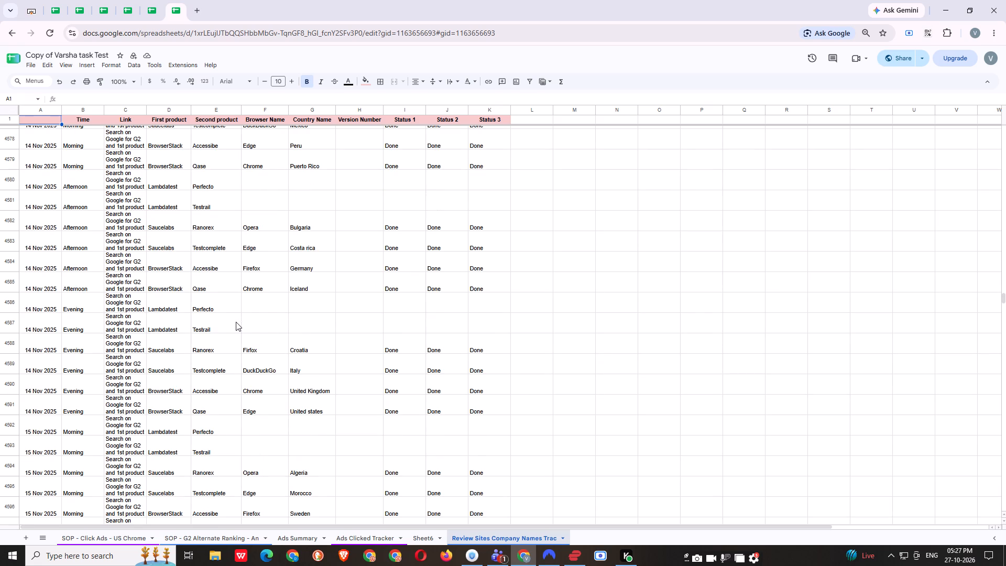
pyautogui.moveTo(248, 153); pyautogui.dragTo(355, 236)
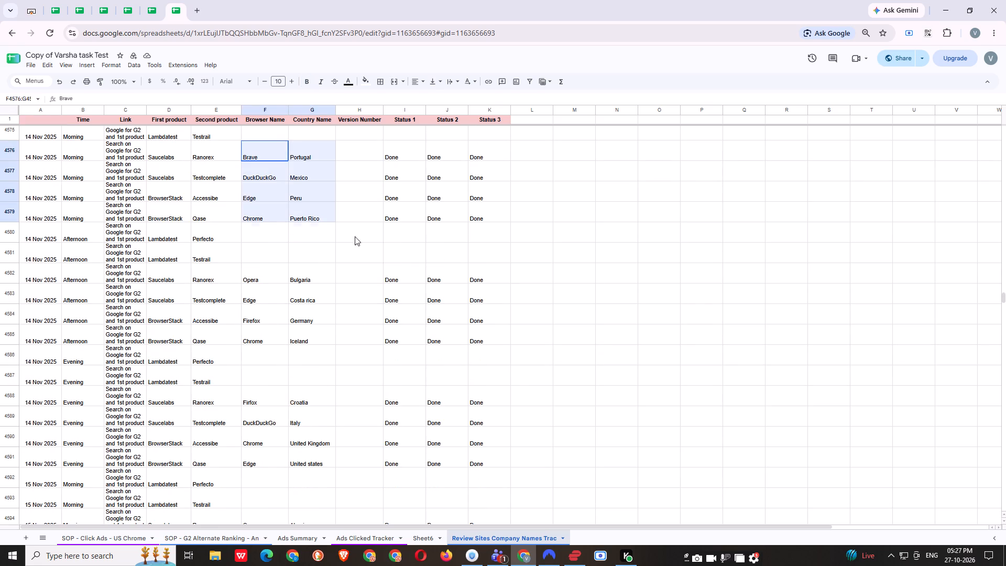
pyautogui.moveTo(355, 236); pyautogui.dragTo(472, 463)
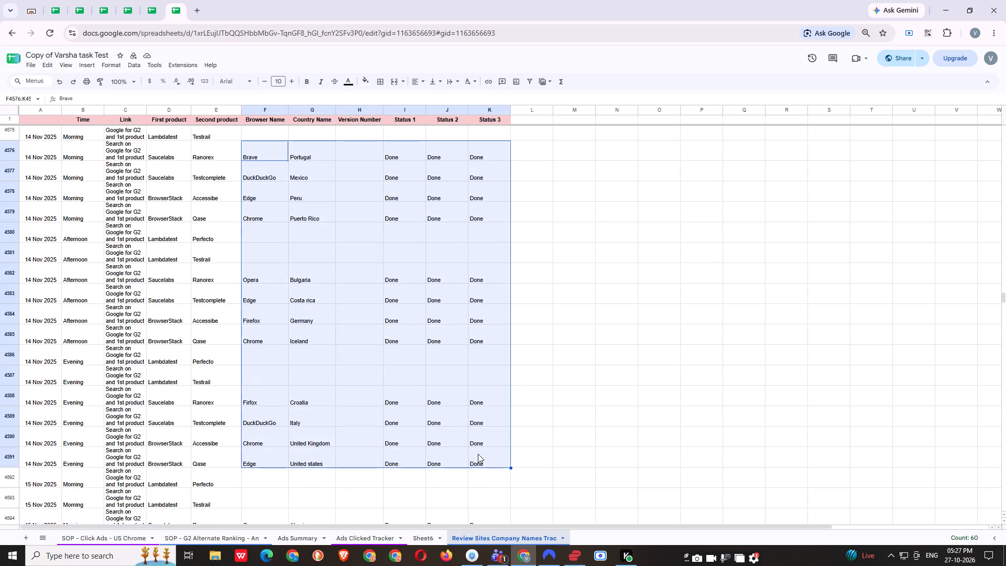
pyautogui.hotkey('ctrl', 'c')
pyautogui.hotkey('ctrl', 'c')
pyautogui.hotkey('ctrl', 'c')
pyautogui.hotkey('ctrl', 'c')
pyautogui.hotkey('ctrl', 'c')
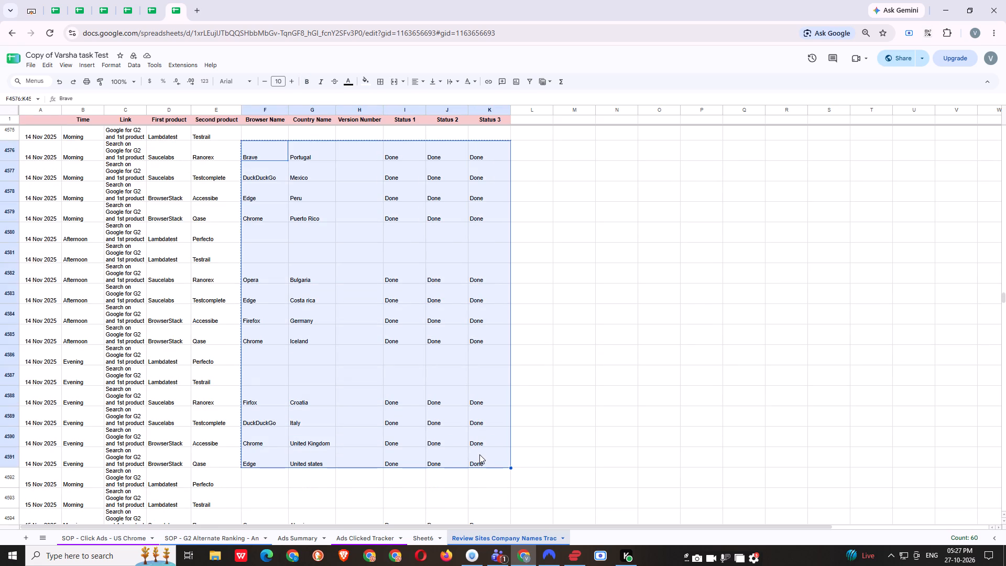
pyautogui.hotkey('ctrl', 'c')
pyautogui.hotkey('ctrl', 'c')
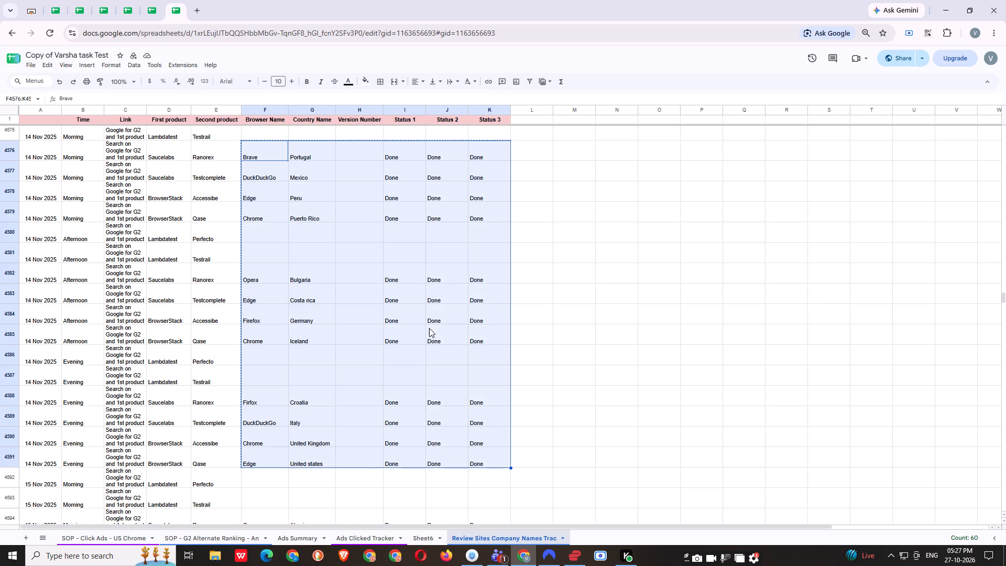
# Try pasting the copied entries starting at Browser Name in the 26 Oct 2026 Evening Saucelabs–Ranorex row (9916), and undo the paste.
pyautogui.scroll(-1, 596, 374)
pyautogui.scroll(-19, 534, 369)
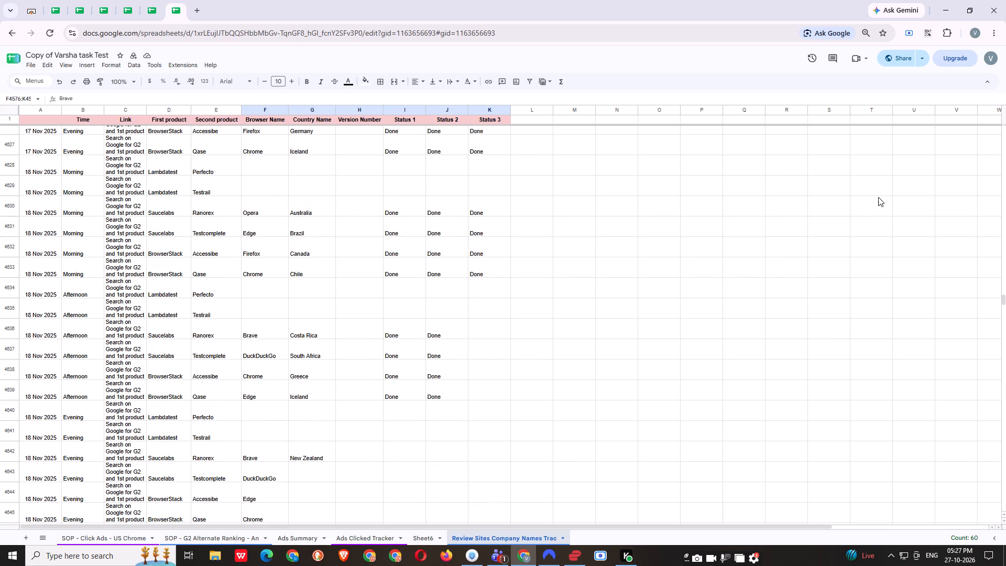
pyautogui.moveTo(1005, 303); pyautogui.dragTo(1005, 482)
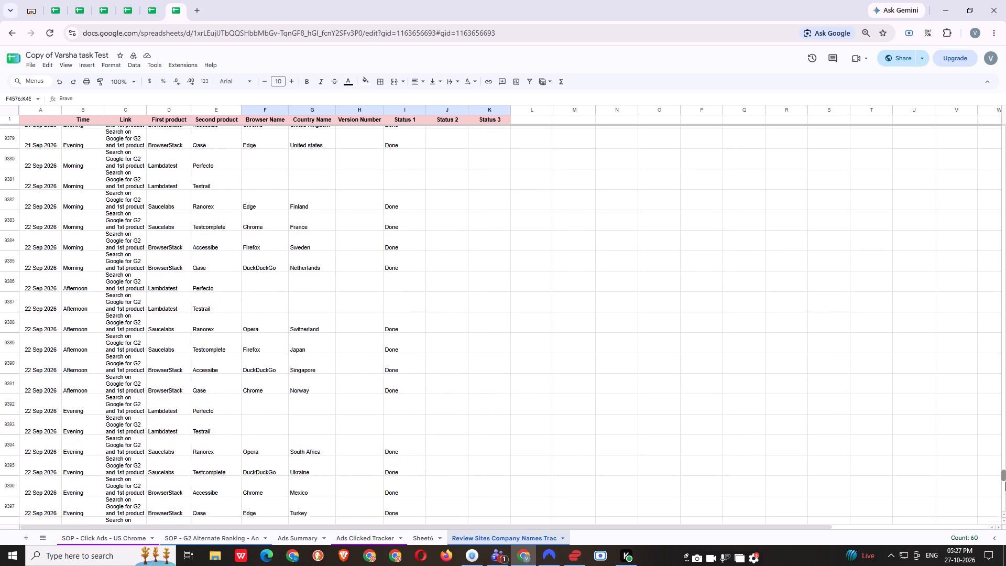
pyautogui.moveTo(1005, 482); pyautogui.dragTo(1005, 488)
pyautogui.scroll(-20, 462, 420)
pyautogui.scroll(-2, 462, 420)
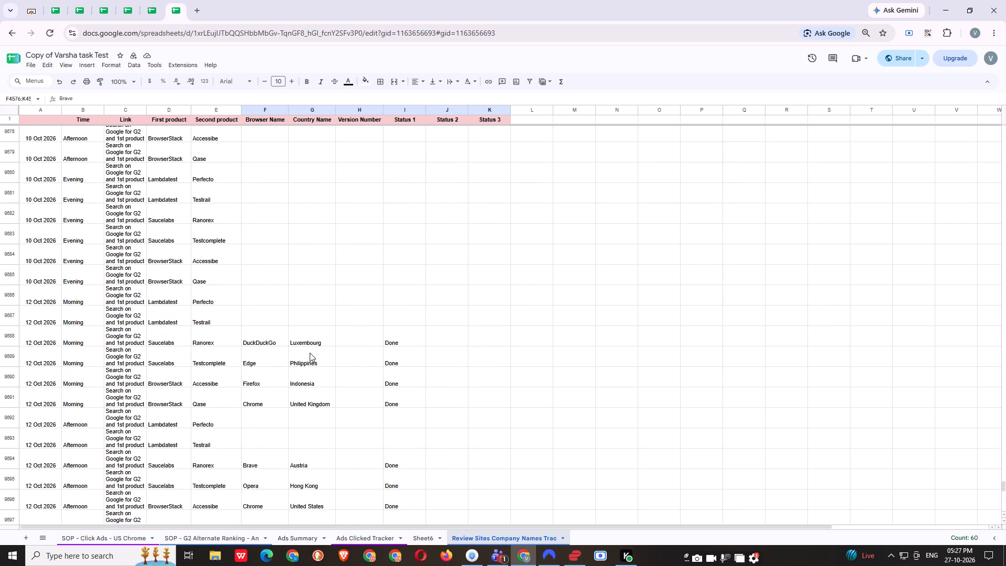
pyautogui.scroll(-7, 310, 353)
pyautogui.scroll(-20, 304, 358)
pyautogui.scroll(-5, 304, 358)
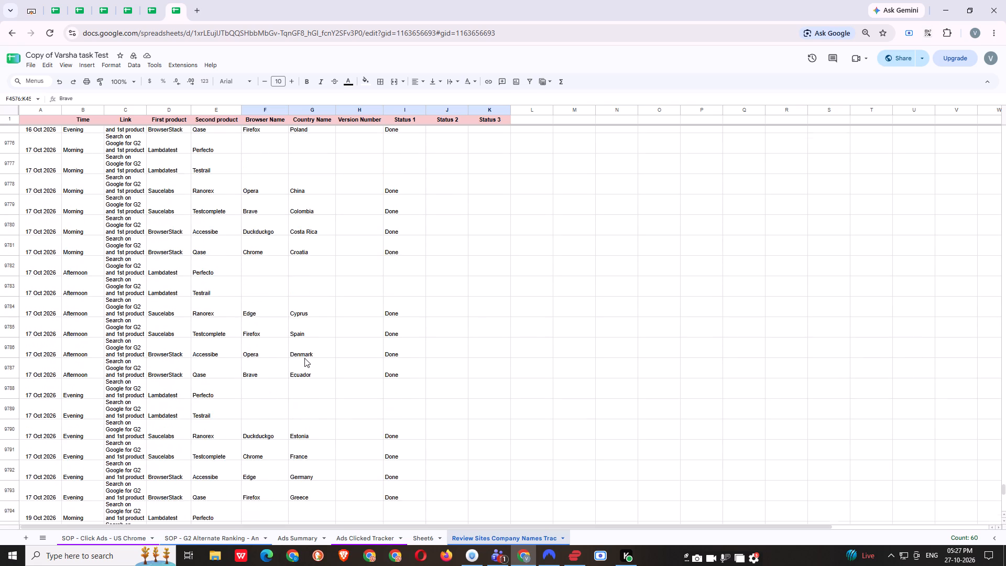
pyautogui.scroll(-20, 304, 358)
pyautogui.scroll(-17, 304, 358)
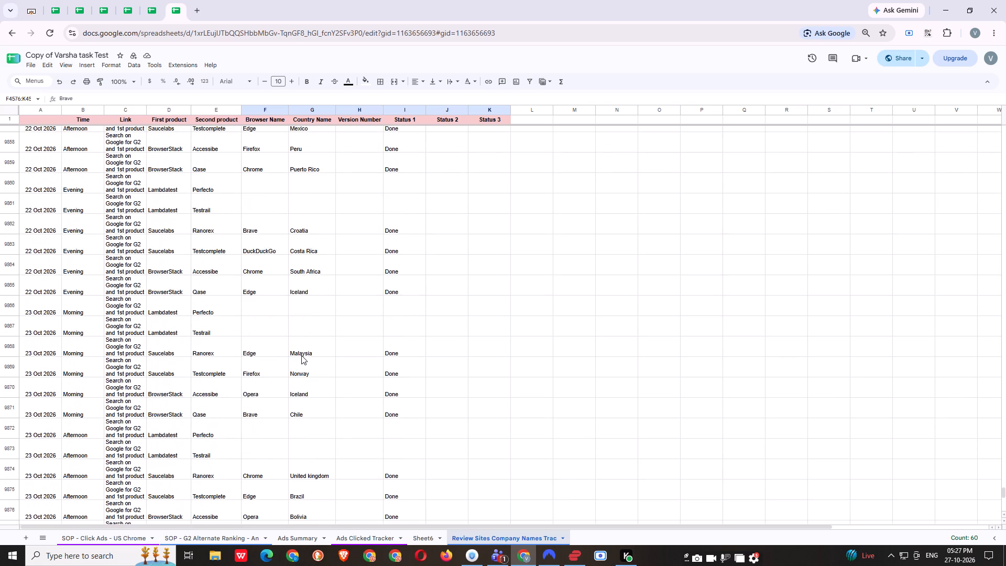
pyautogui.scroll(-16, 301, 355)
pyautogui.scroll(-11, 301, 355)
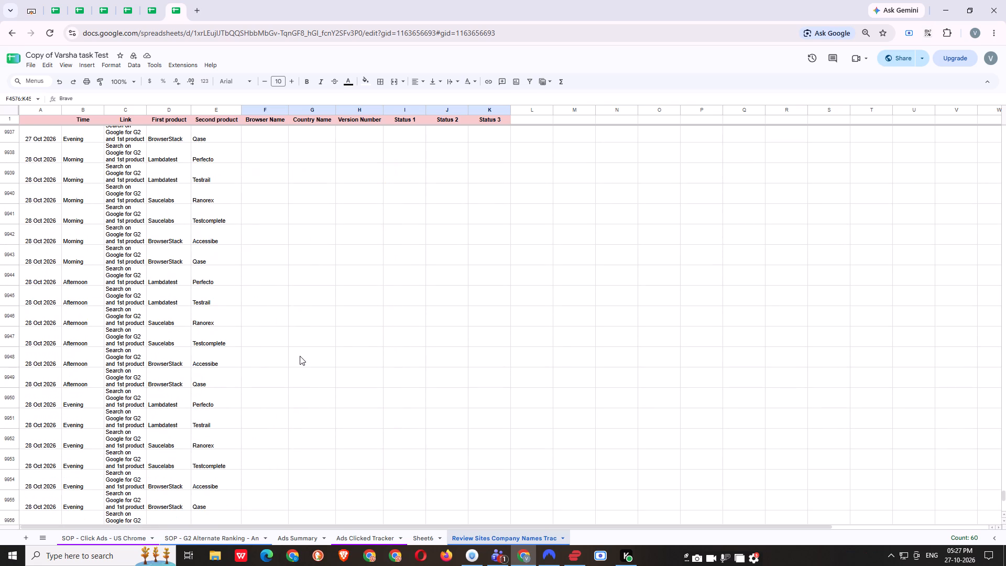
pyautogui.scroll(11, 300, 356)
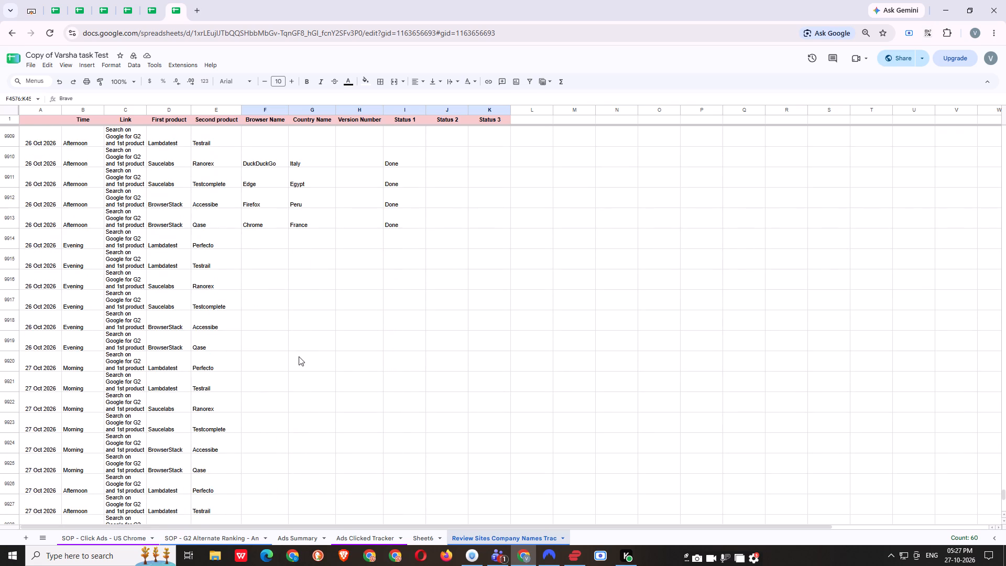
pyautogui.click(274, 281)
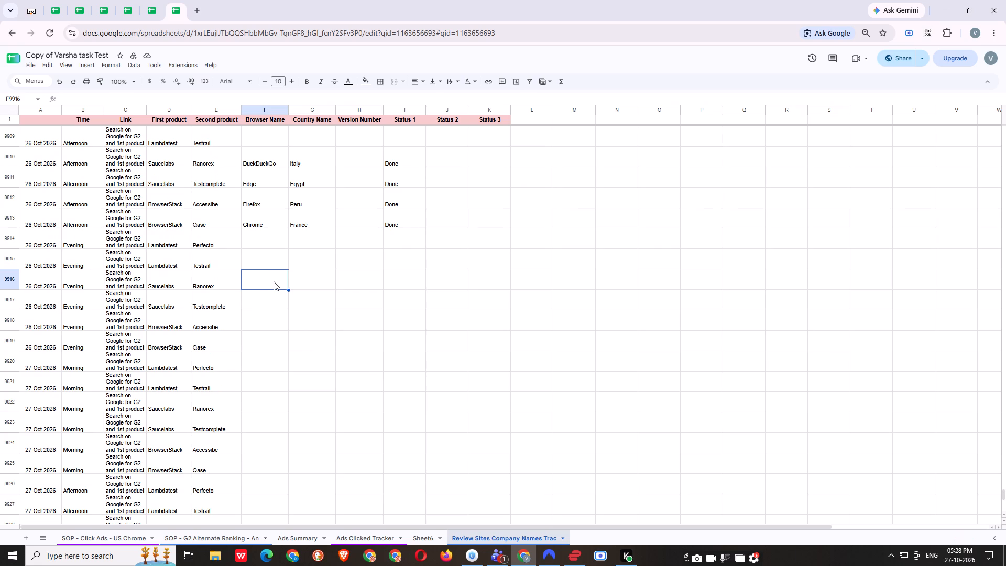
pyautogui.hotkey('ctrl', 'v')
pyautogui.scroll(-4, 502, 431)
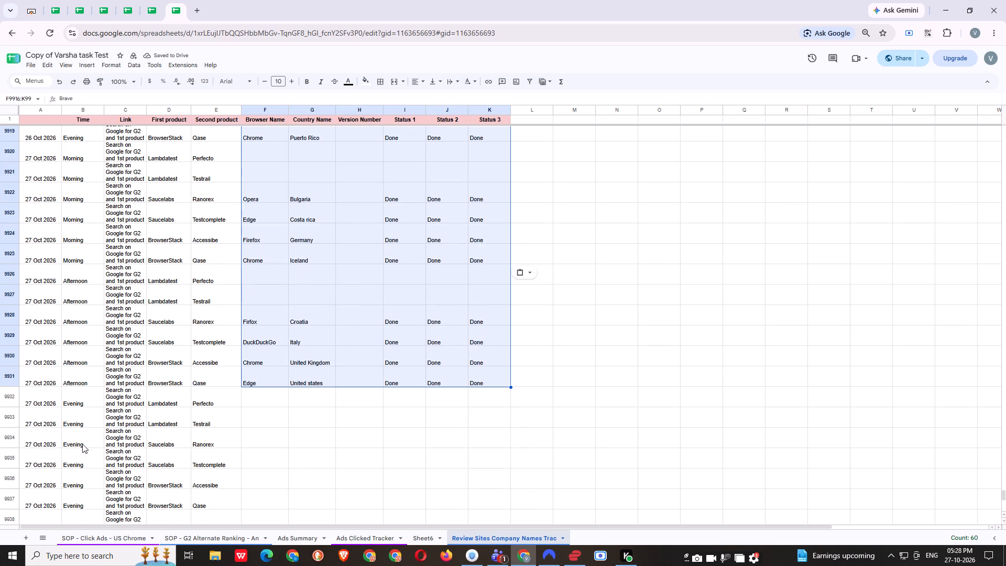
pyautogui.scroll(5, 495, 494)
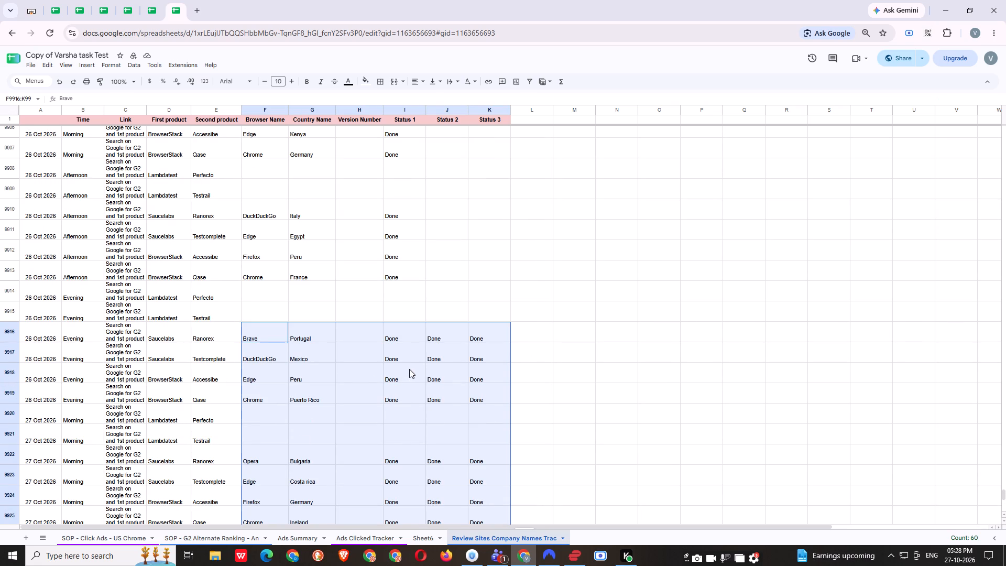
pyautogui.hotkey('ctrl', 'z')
# Paste the copied entries into the 27 Oct 2026 rows, starting at Browser Name in the Morning Saucelabs–Ranorex row (9922).
pyautogui.scroll(-6, 486, 383)
pyautogui.scroll(2, 131, 321)
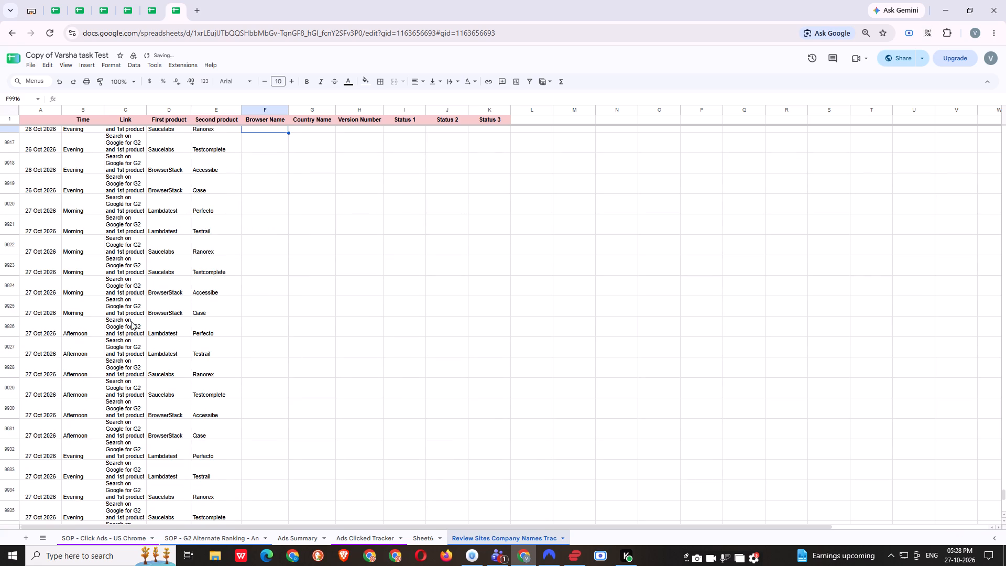
pyautogui.scroll(4, 140, 295)
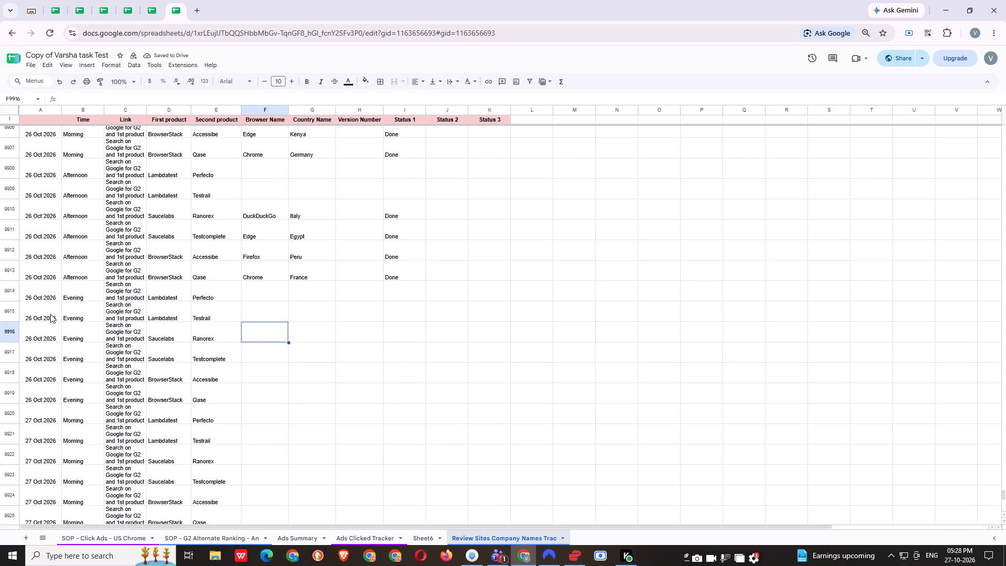
pyautogui.scroll(-3, 97, 408)
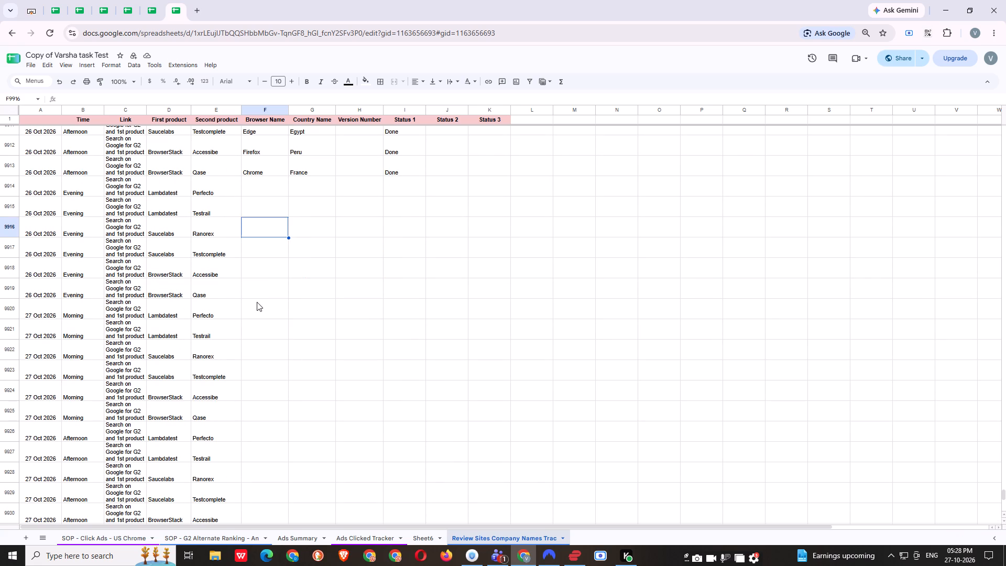
pyautogui.click(256, 301)
pyautogui.hotkey('ctrl', 'v')
pyautogui.scroll(-3, 542, 318)
pyautogui.scroll(-3, 307, 454)
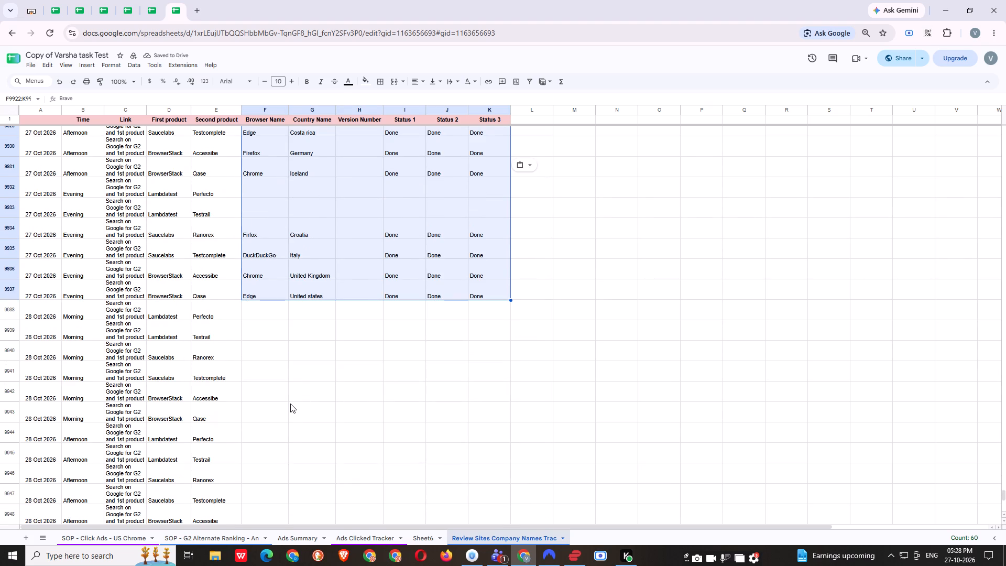
pyautogui.scroll(4, 446, 405)
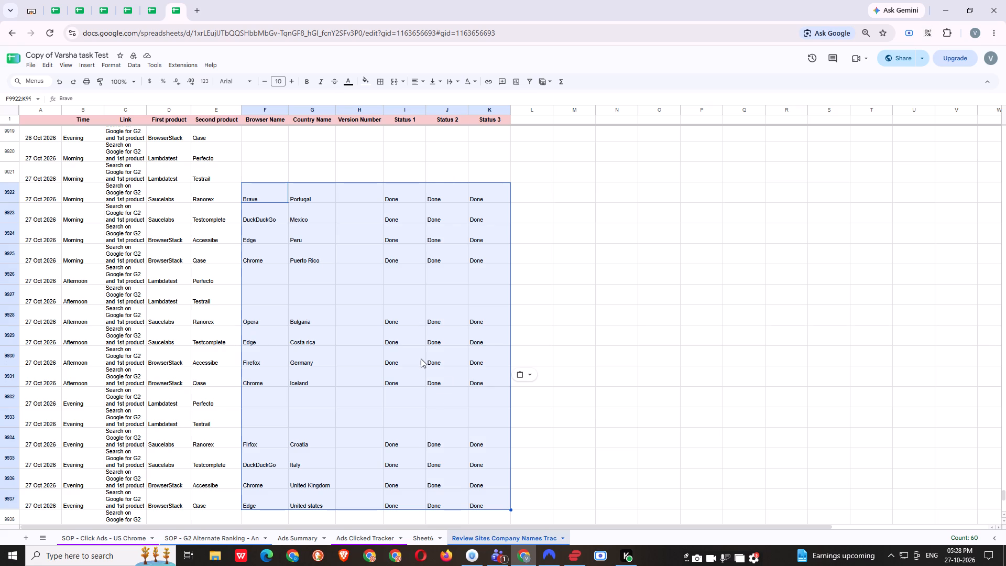
pyautogui.click(651, 416)
# Check the pasted 27 Oct 2026 entries against their product rows and the neighbouring 26 and 28 Oct rows.
pyautogui.scroll(1, 226, 311)
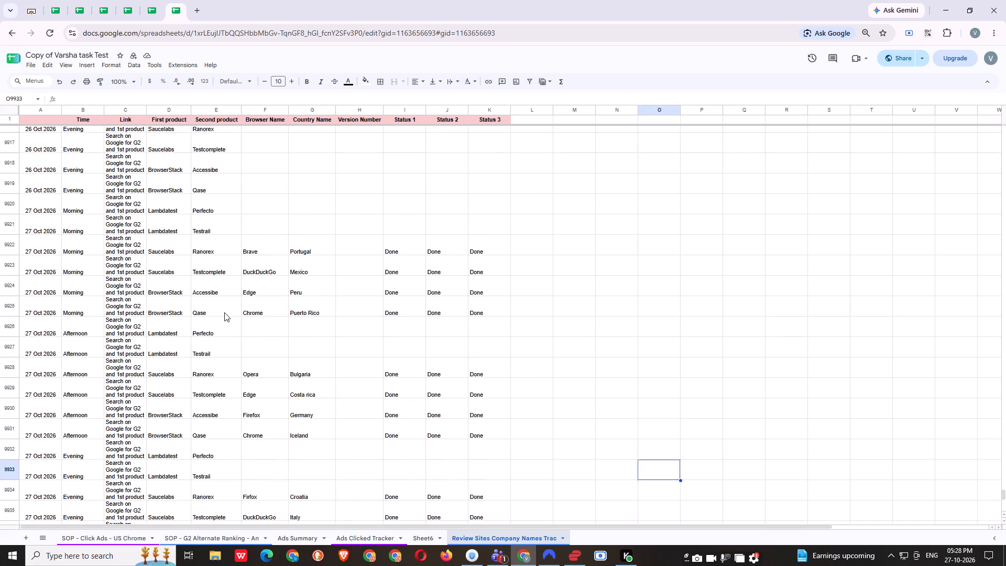
pyautogui.scroll(1, 70, 209)
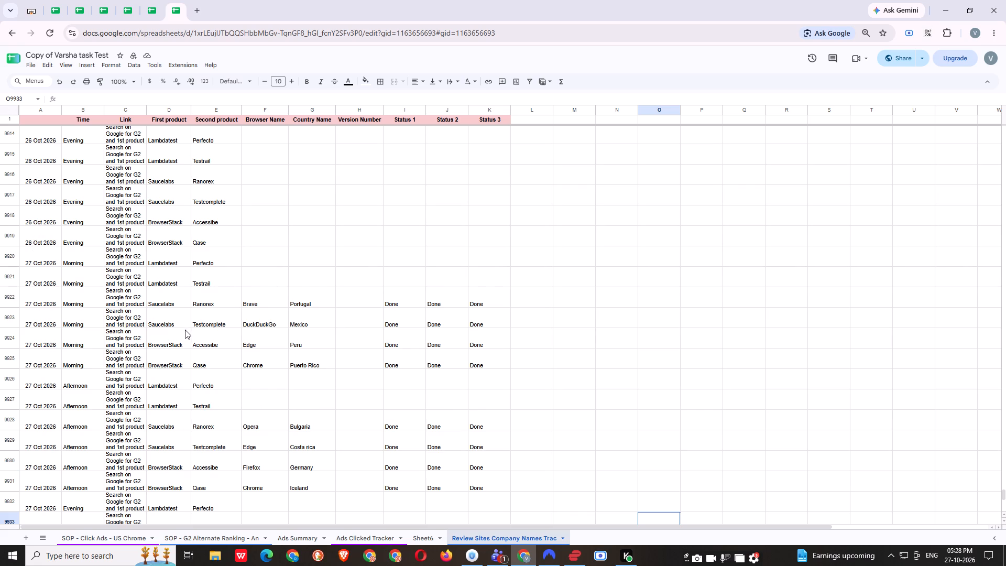
pyautogui.scroll(-1, 227, 444)
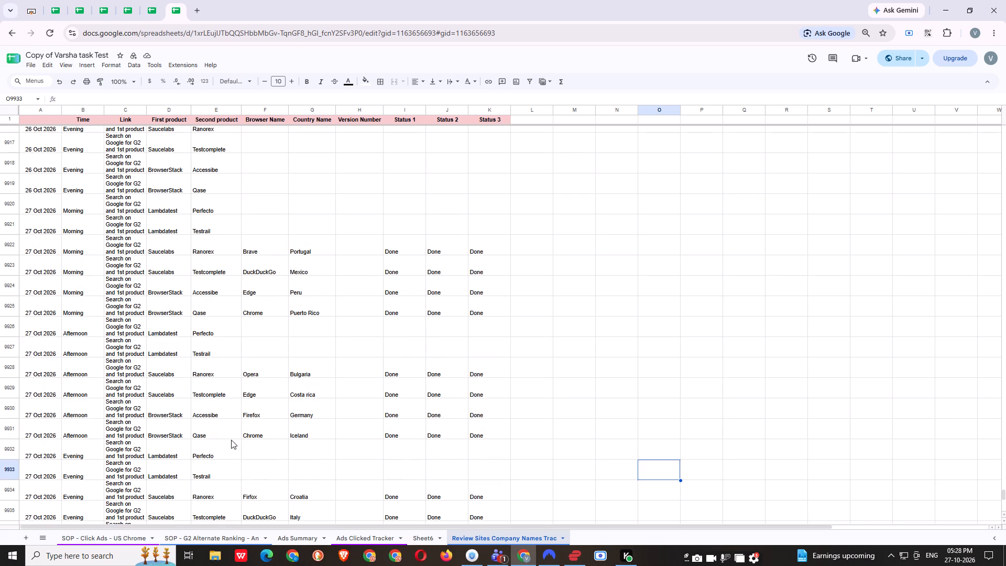
pyautogui.scroll(-5, 301, 448)
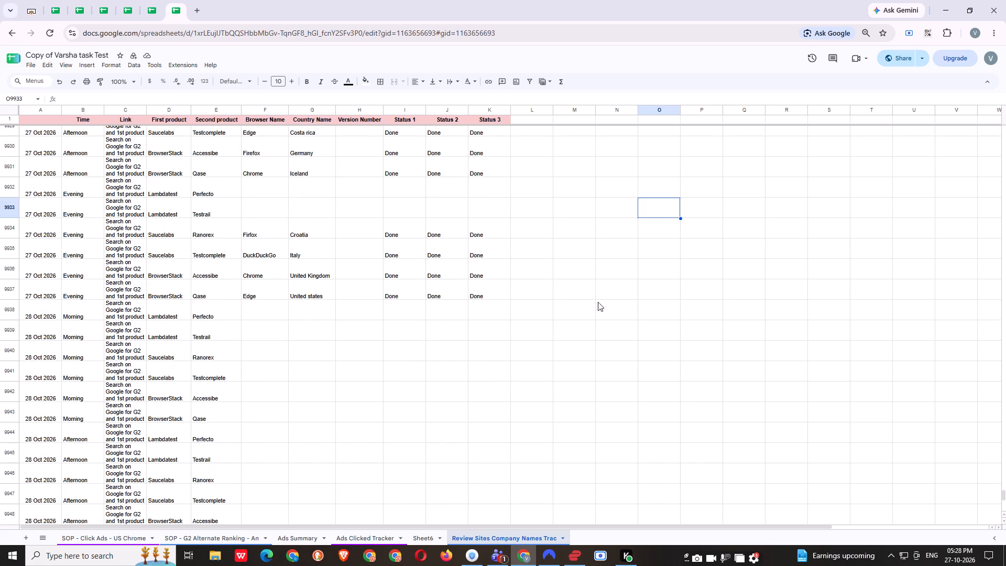
pyautogui.scroll(3, 482, 433)
pyautogui.scroll(1, 317, 291)
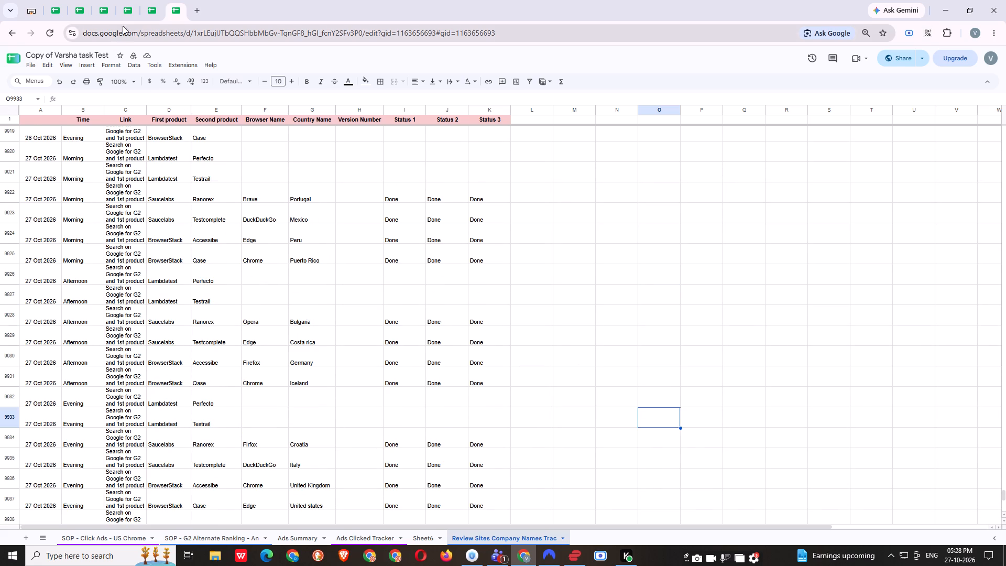
# Switch to the original Varsha task Test spreadsheet and dismiss its suspicious-file warning.
pyautogui.click(148, 10)
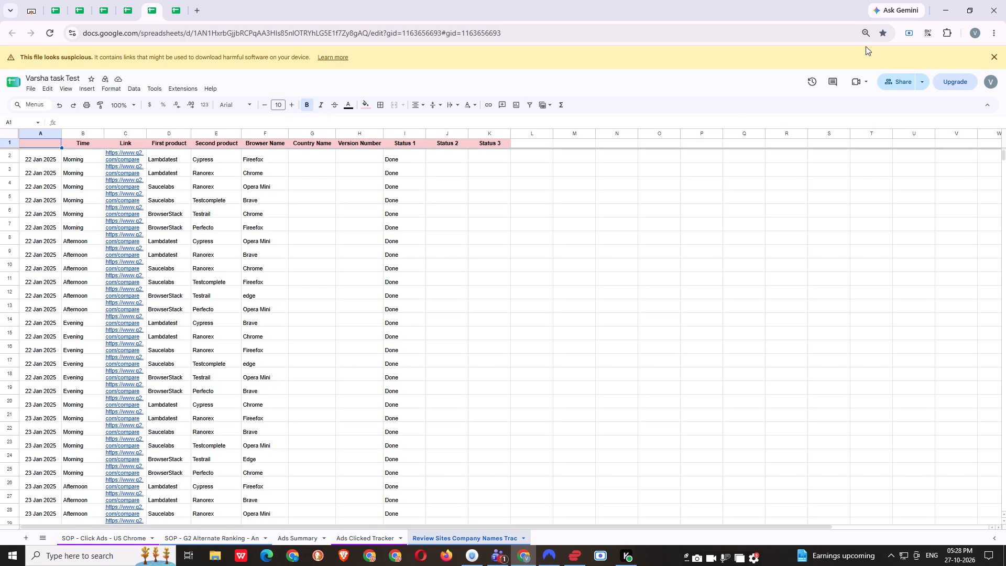
pyautogui.click(992, 56)
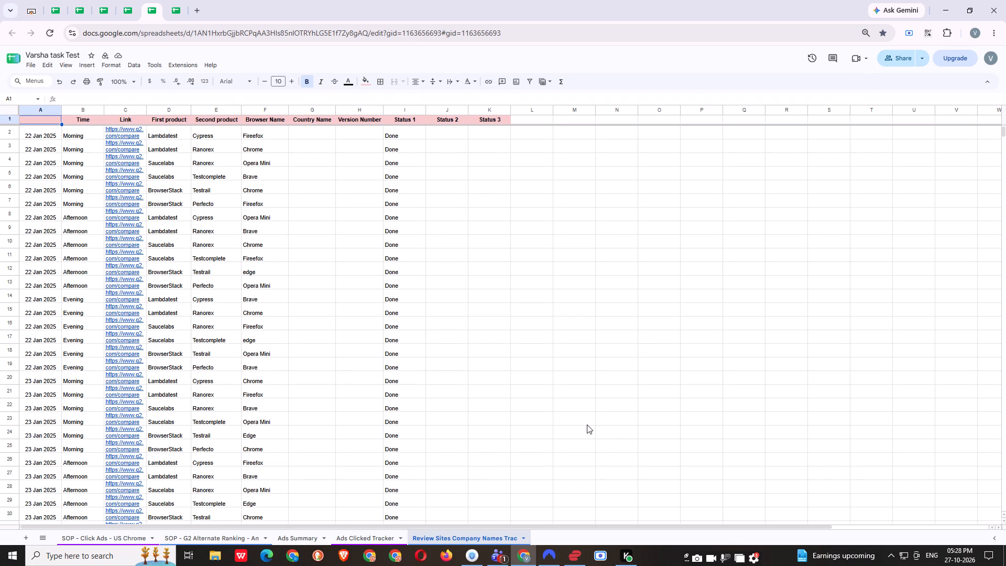
# Paste the same entries into its 27 Oct 2026 rows from the Morning Saucelabs–Ranorex row (9922) onward, and check their alignment.
pyautogui.scroll(-6, 508, 396)
pyautogui.scroll(1, 501, 417)
pyautogui.scroll(-17, 500, 416)
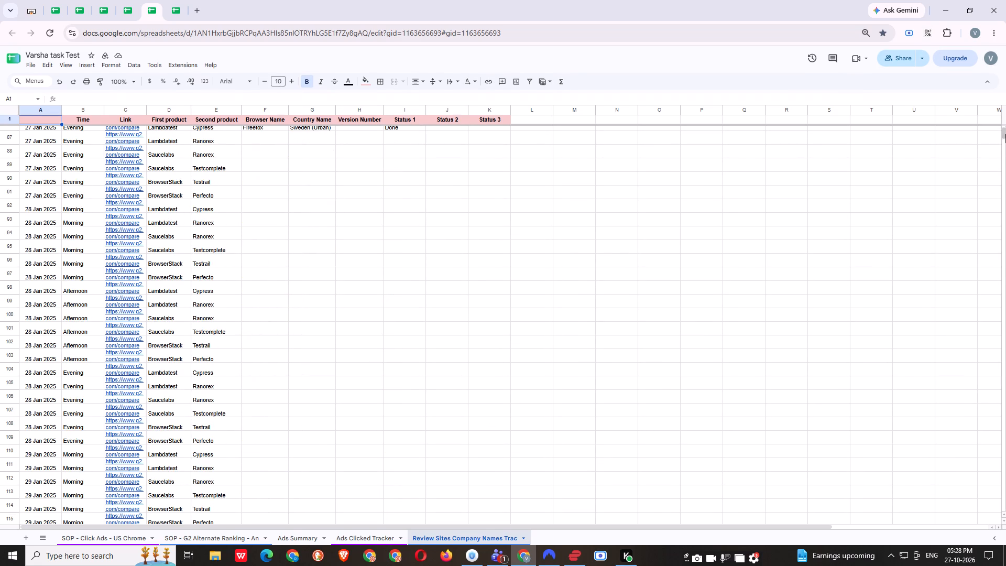
pyautogui.moveTo(1005, 134); pyautogui.dragTo(1005, 503)
pyautogui.scroll(2, 503, 411)
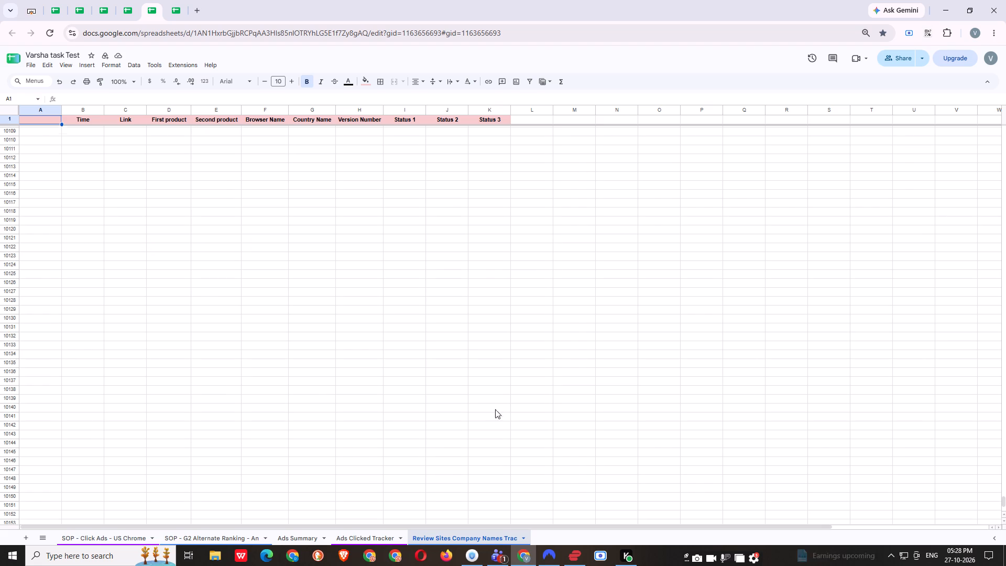
pyautogui.scroll(17, 495, 409)
pyautogui.scroll(10, 484, 405)
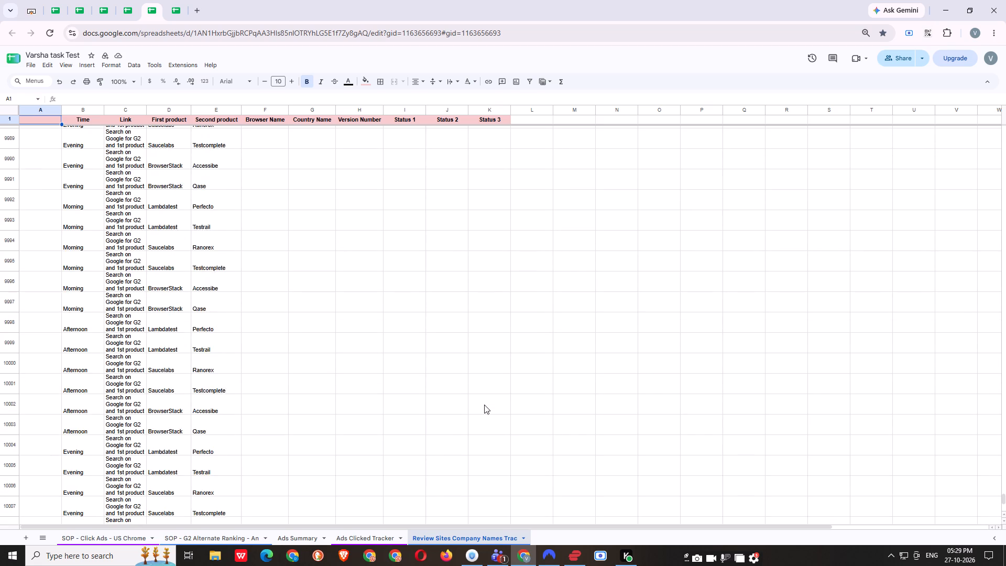
pyautogui.scroll(15, 484, 405)
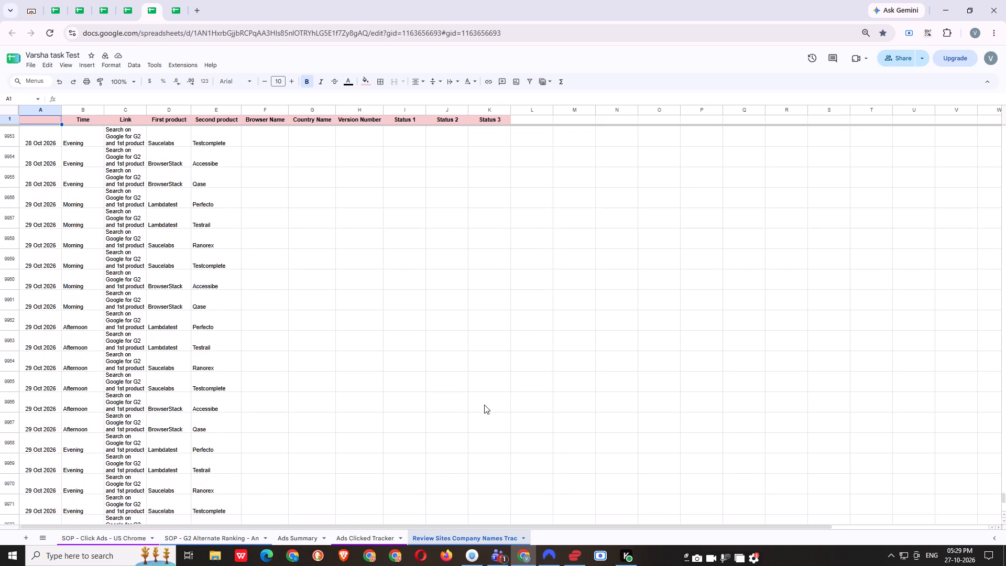
pyautogui.scroll(14, 484, 405)
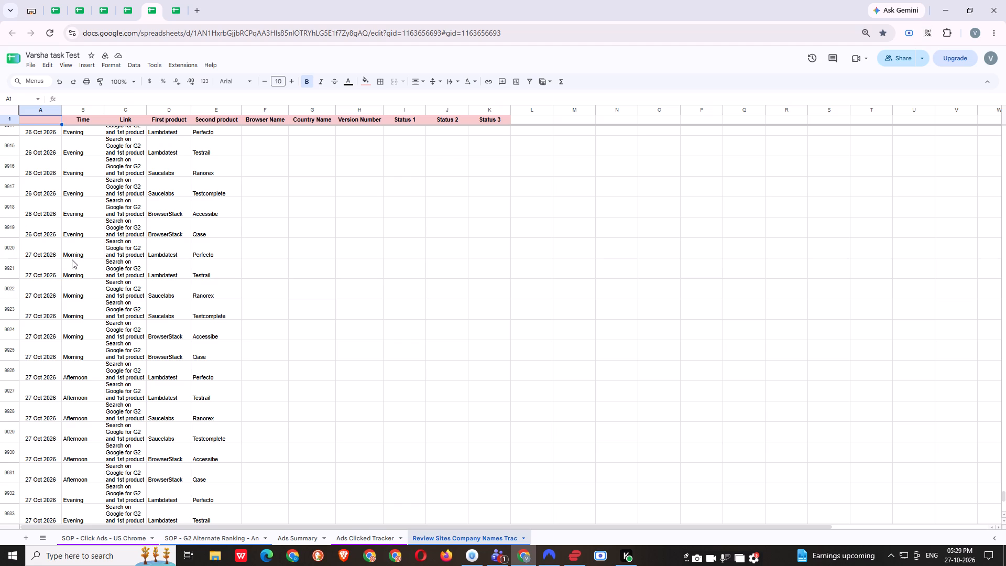
pyautogui.click(250, 294)
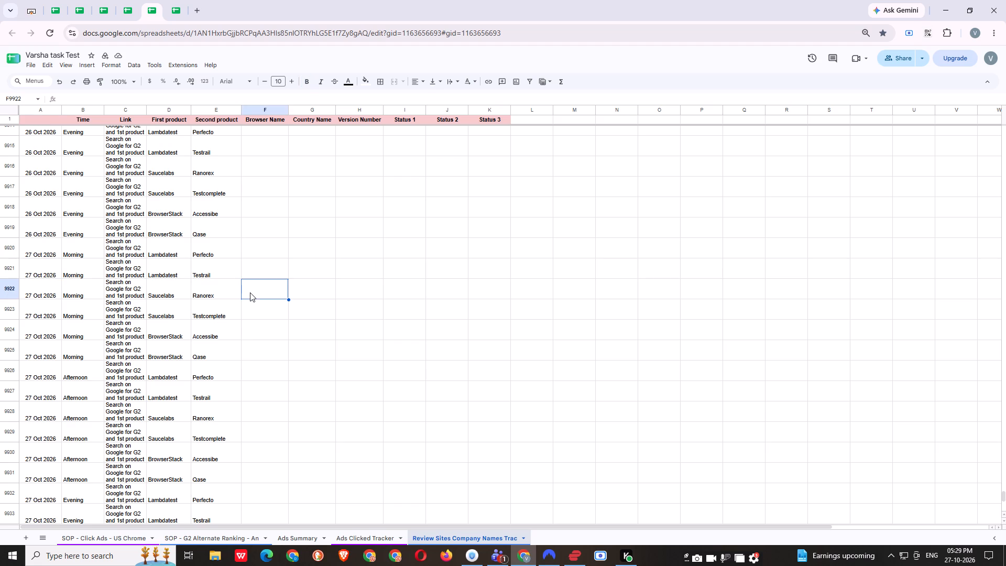
pyautogui.hotkey('ctrl', 'v')
pyautogui.click(425, 262)
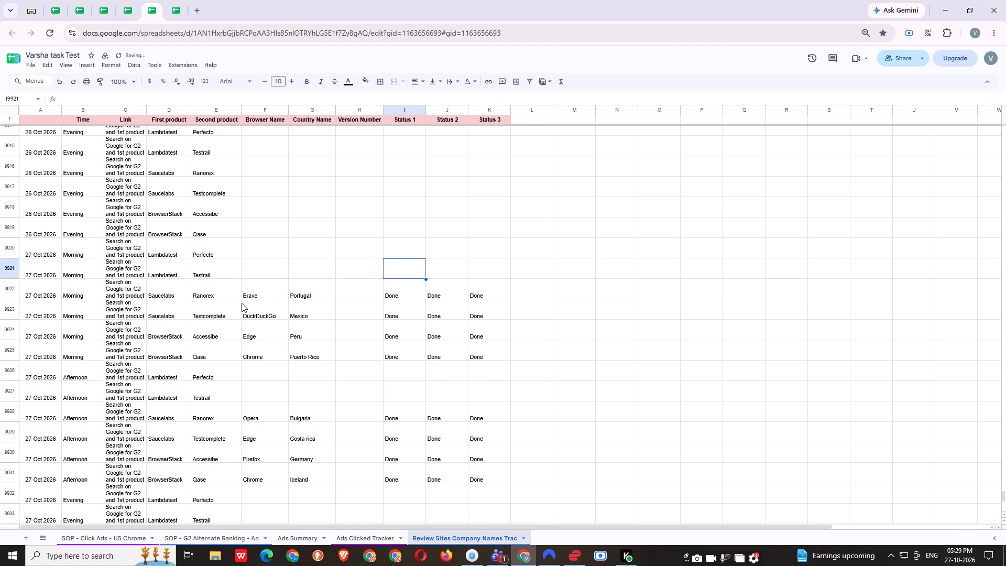
pyautogui.scroll(3, 242, 303)
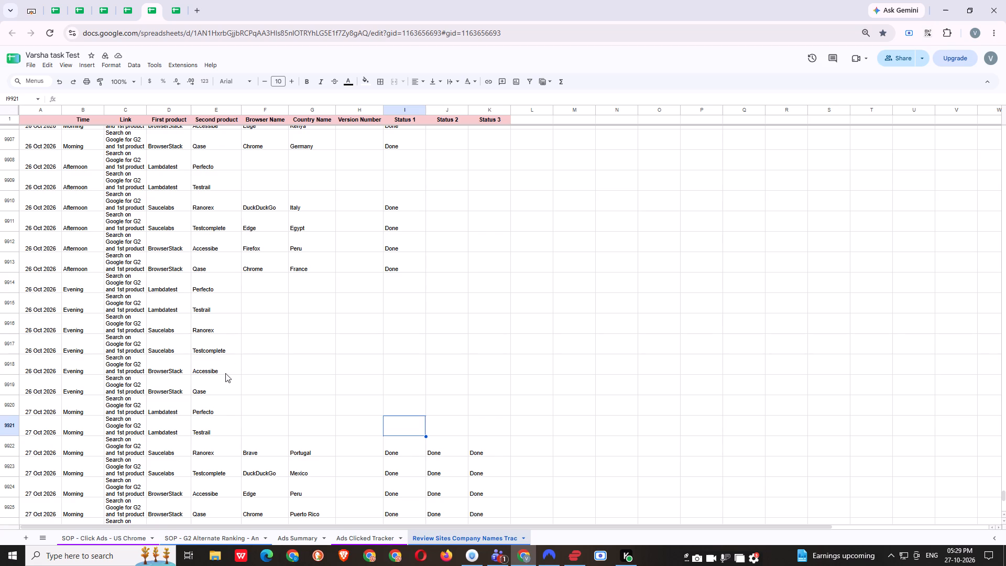
pyautogui.scroll(-11, 117, 397)
pyautogui.scroll(-5, 86, 263)
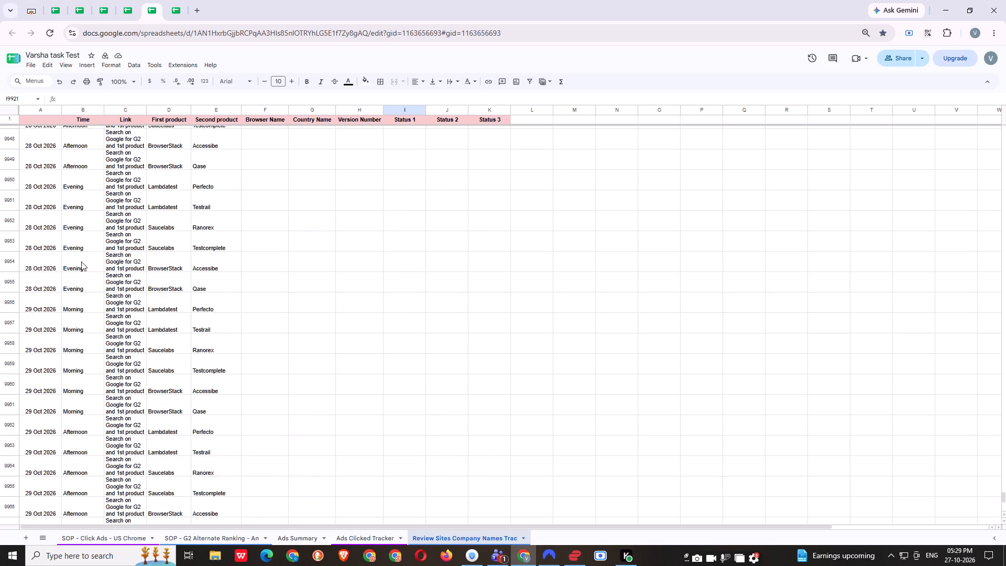
pyautogui.scroll(9, 493, 350)
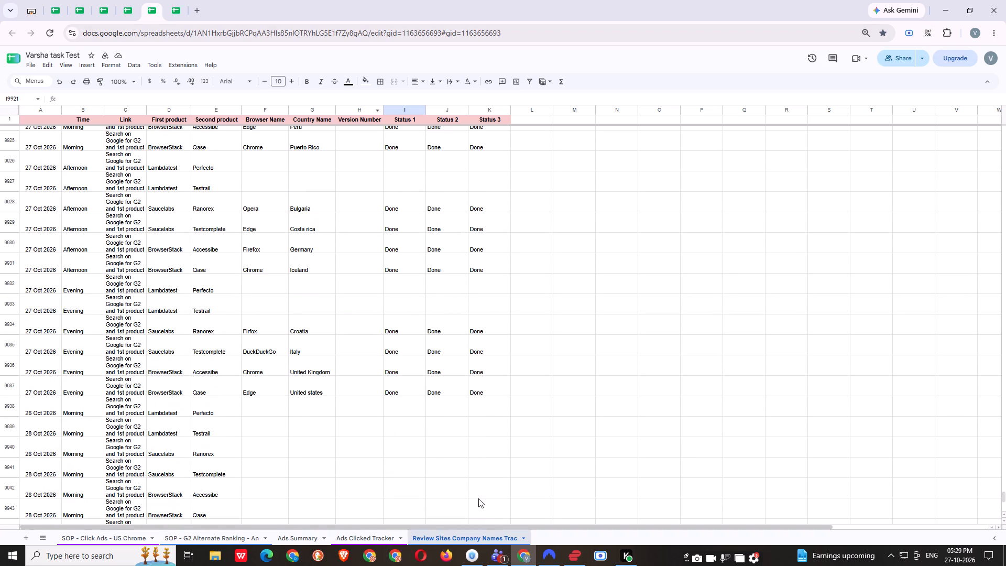
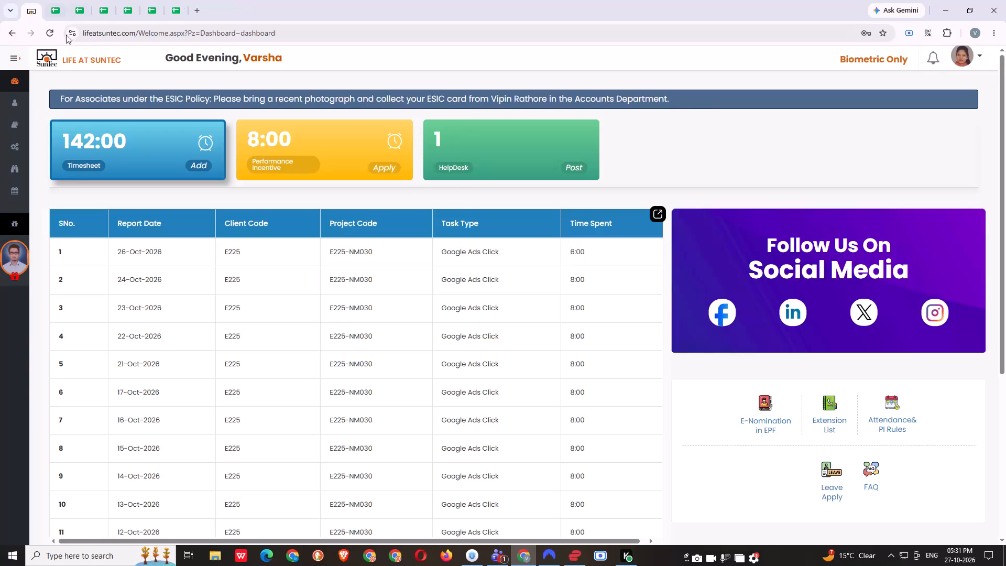
# Compare the 27-Oct-26 column of the Ads Clicked Tracker in the Copy of Varsha task Test and original Varsha task Test spreadsheets.
pyautogui.click(172, 8)
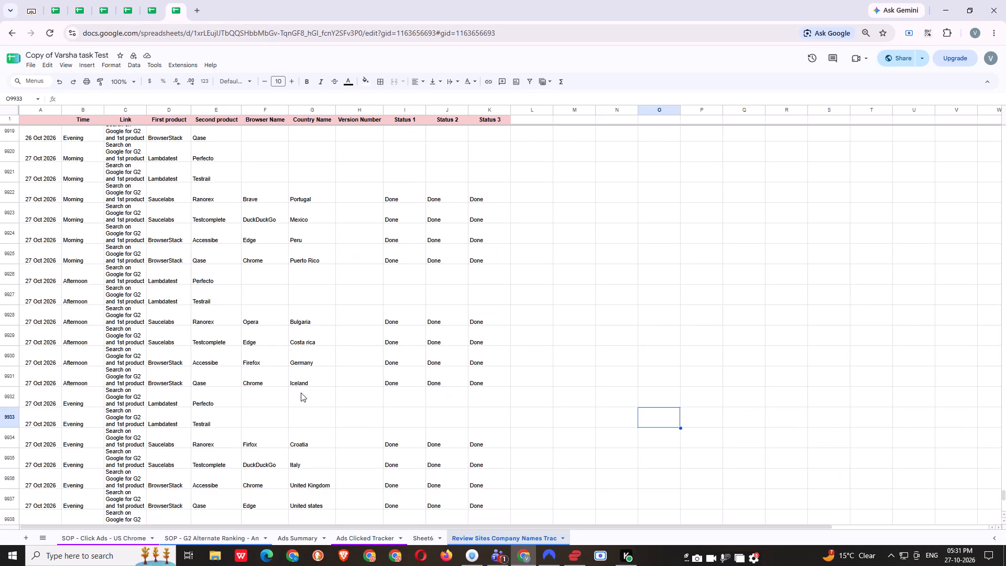
pyautogui.click(374, 539)
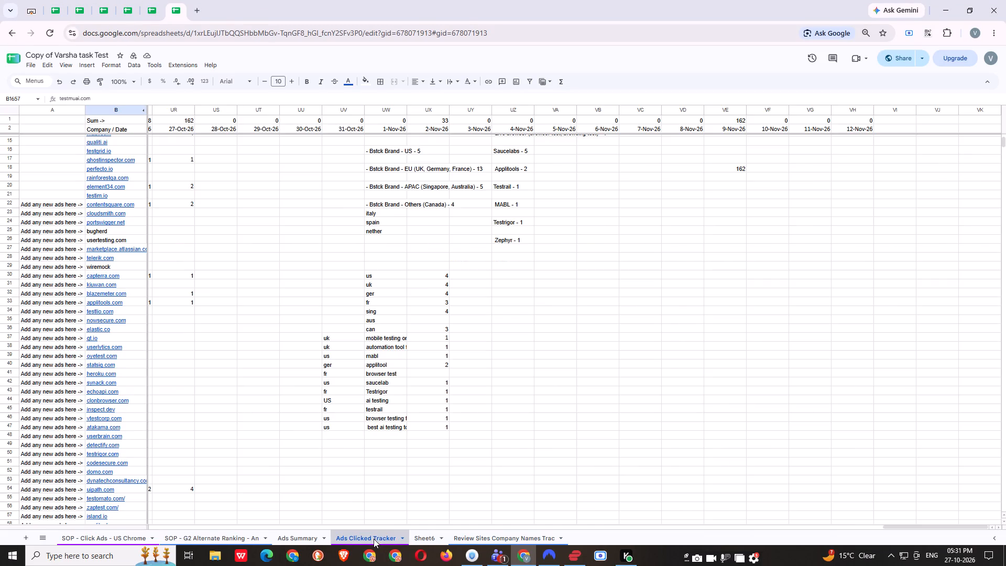
pyautogui.click(156, 8)
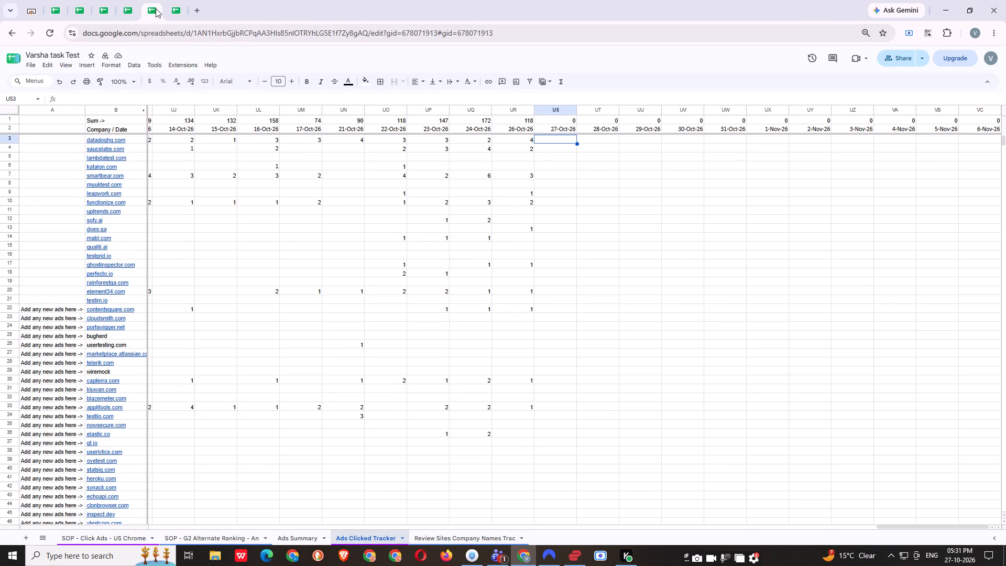
pyautogui.click(457, 536)
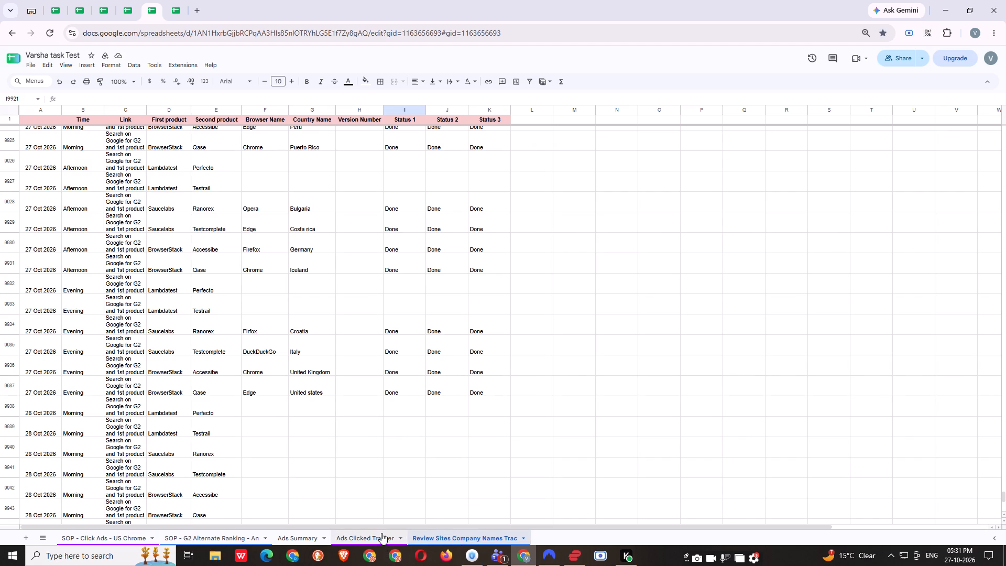
pyautogui.click(381, 538)
pyautogui.scroll(2, 573, 231)
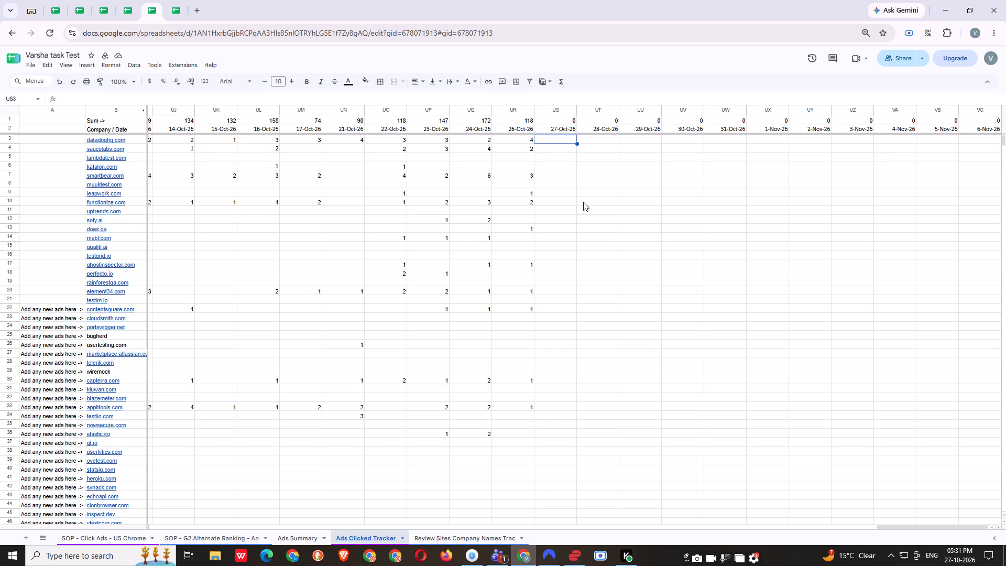
pyautogui.scroll(4, 511, 169)
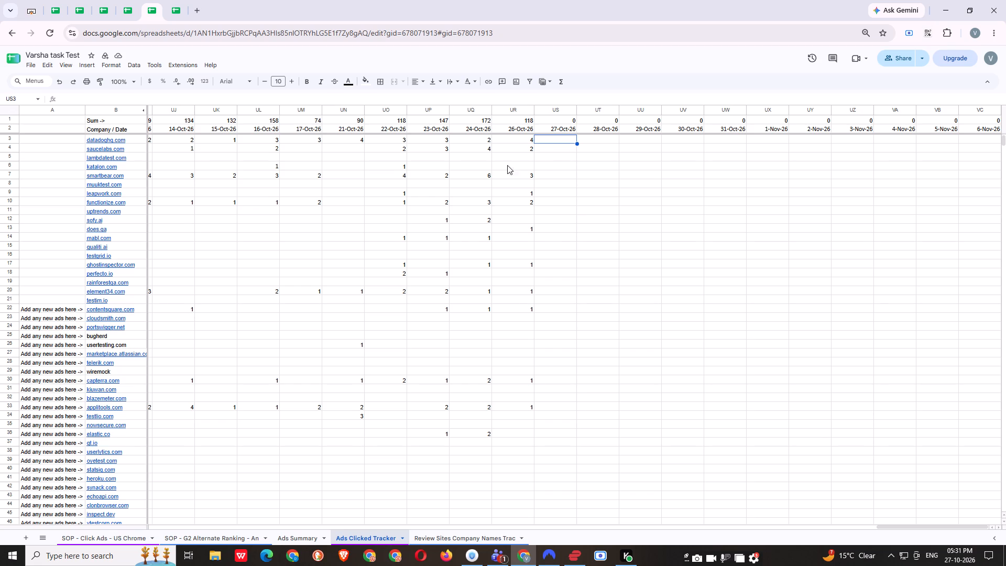
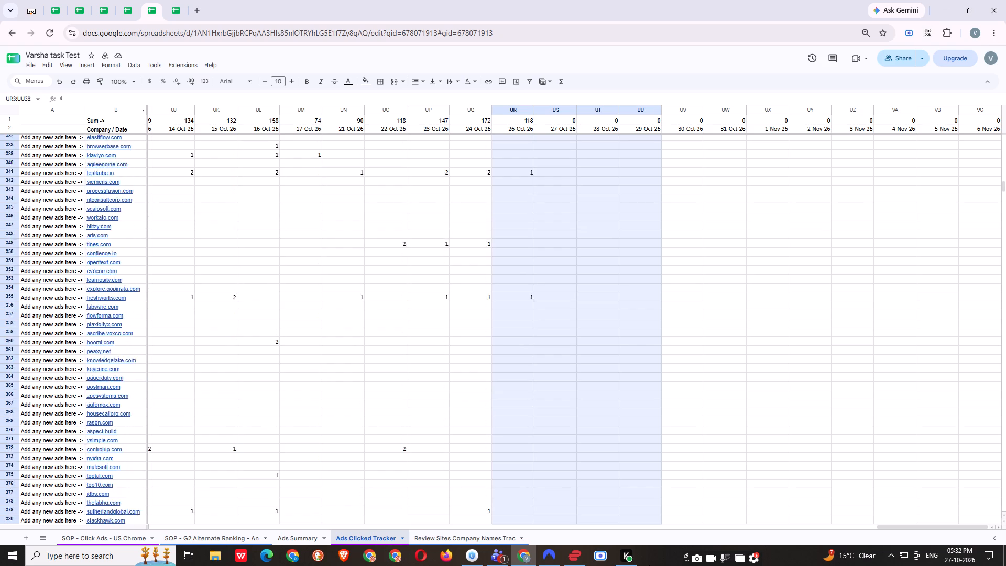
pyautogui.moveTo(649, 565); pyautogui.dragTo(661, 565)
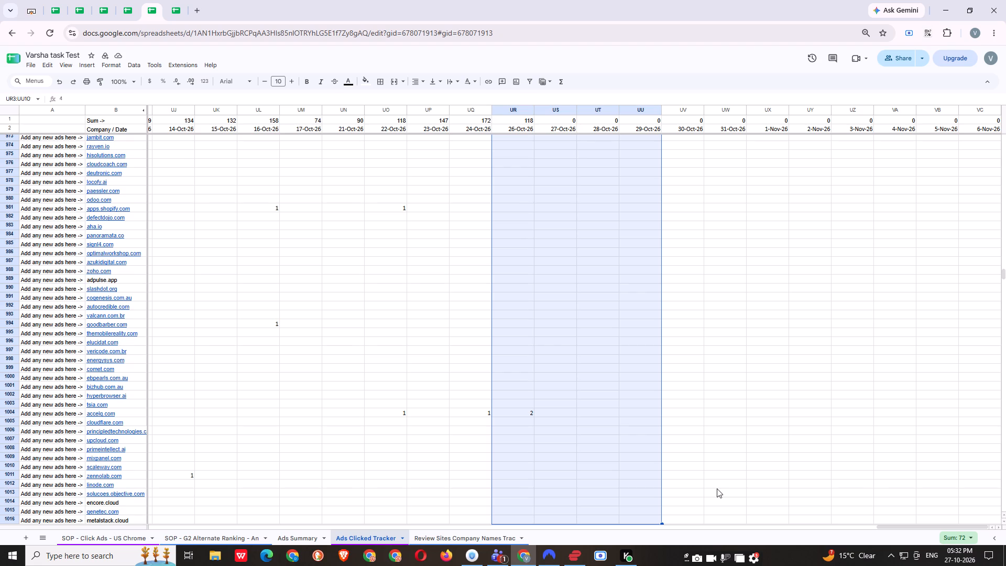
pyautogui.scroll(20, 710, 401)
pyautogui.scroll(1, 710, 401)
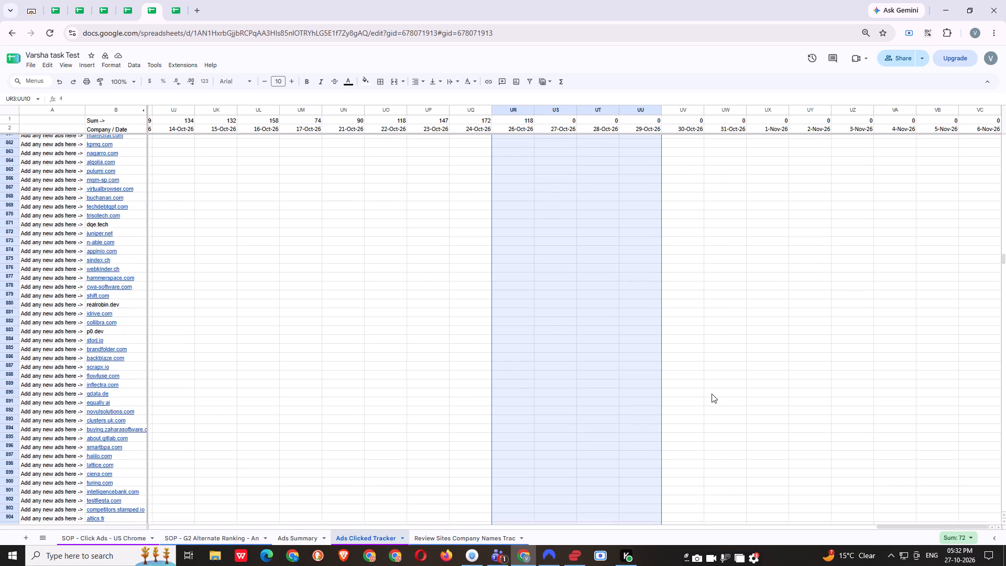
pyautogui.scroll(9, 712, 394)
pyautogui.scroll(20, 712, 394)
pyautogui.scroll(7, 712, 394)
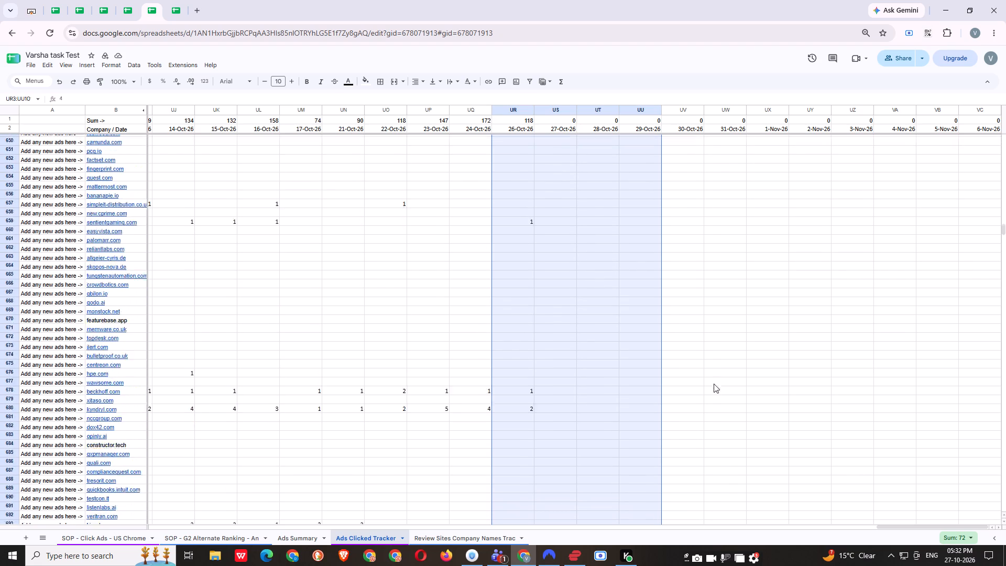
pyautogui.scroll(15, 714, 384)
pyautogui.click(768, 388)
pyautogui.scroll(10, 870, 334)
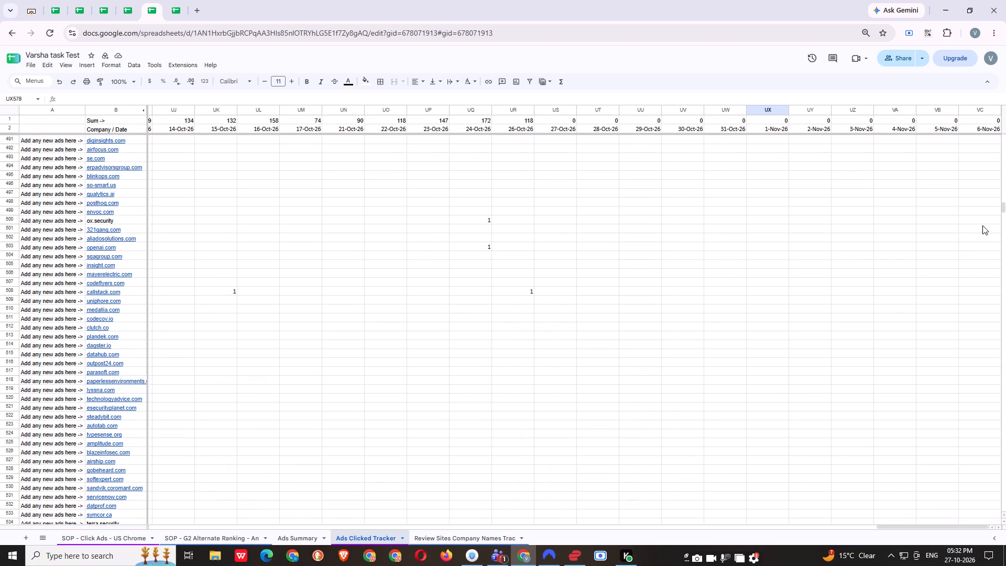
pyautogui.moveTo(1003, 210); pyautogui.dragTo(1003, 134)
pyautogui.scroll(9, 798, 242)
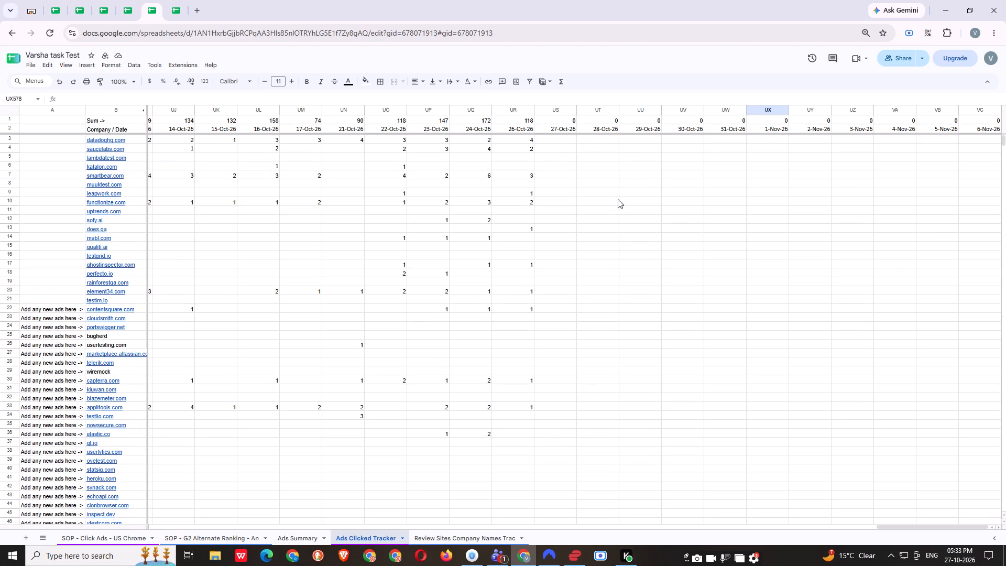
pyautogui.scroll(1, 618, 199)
# In the Copy of Varsha task Test spreadsheet, copy the 27-Oct-26 and 28-Oct-26 tracker cells from the datadoghq.com row down to row 2680.
pyautogui.click(178, 8)
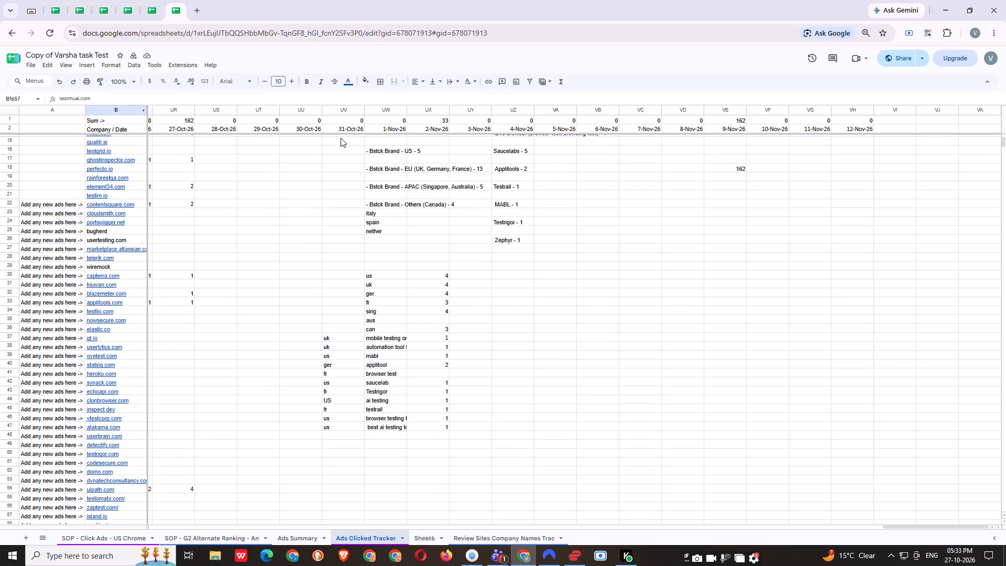
pyautogui.scroll(20, 214, 299)
pyautogui.scroll(15, 214, 299)
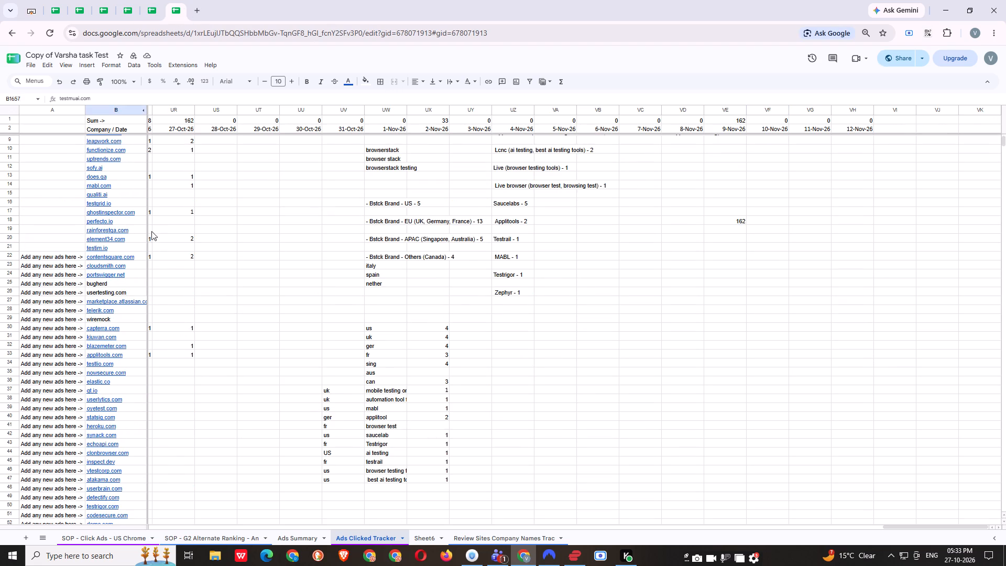
pyautogui.scroll(9, 151, 231)
pyautogui.moveTo(178, 138); pyautogui.dragTo(261, 210)
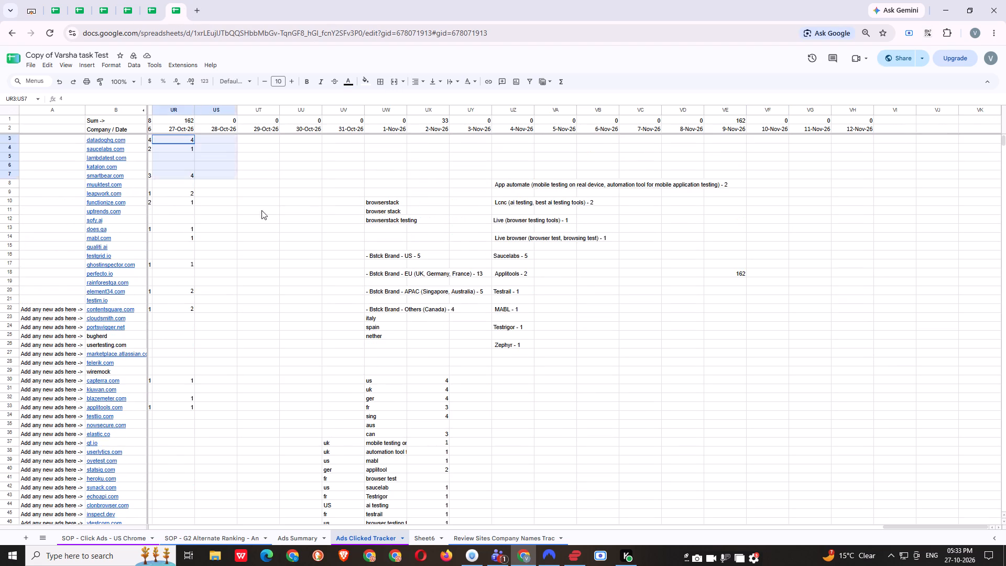
pyautogui.moveTo(261, 210); pyautogui.dragTo(246, 559)
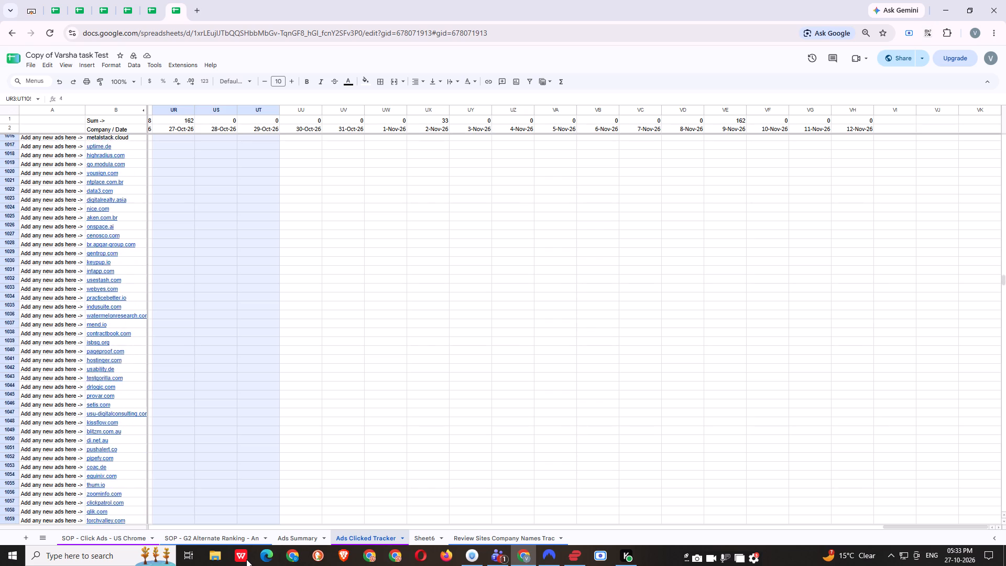
pyautogui.moveTo(246, 559); pyautogui.dragTo(237, 565)
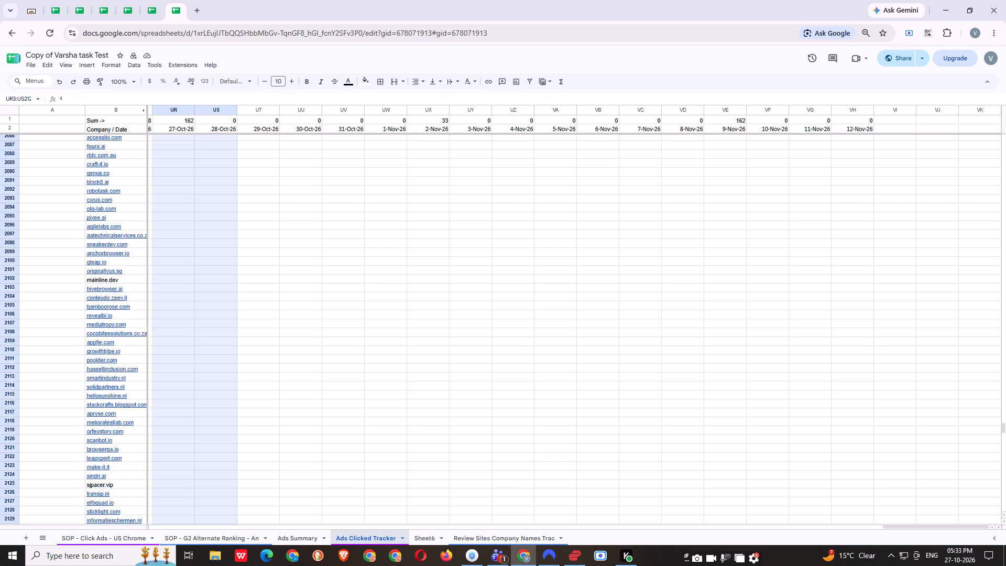
pyautogui.moveTo(237, 565); pyautogui.dragTo(238, 565)
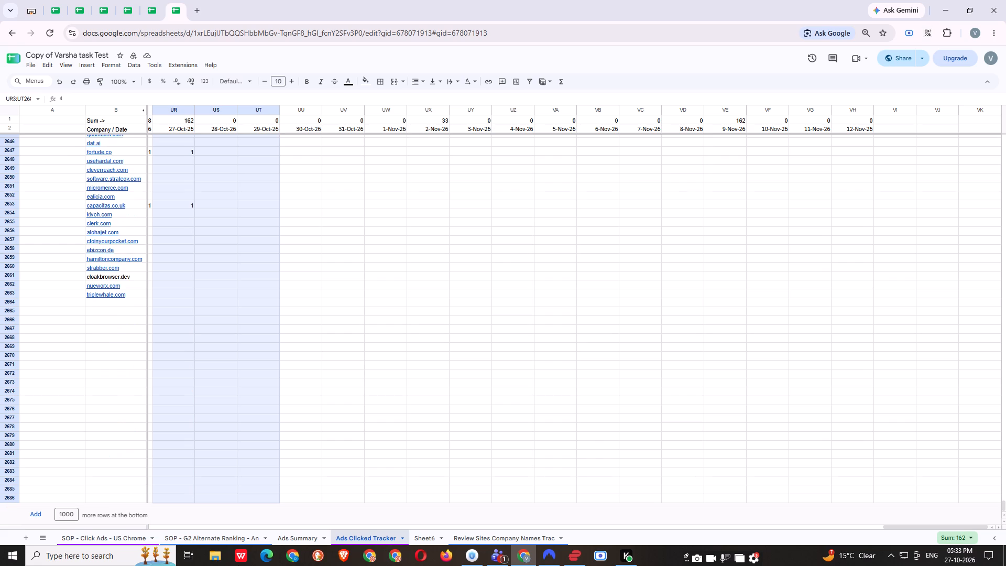
pyautogui.moveTo(238, 565); pyautogui.dragTo(240, 526)
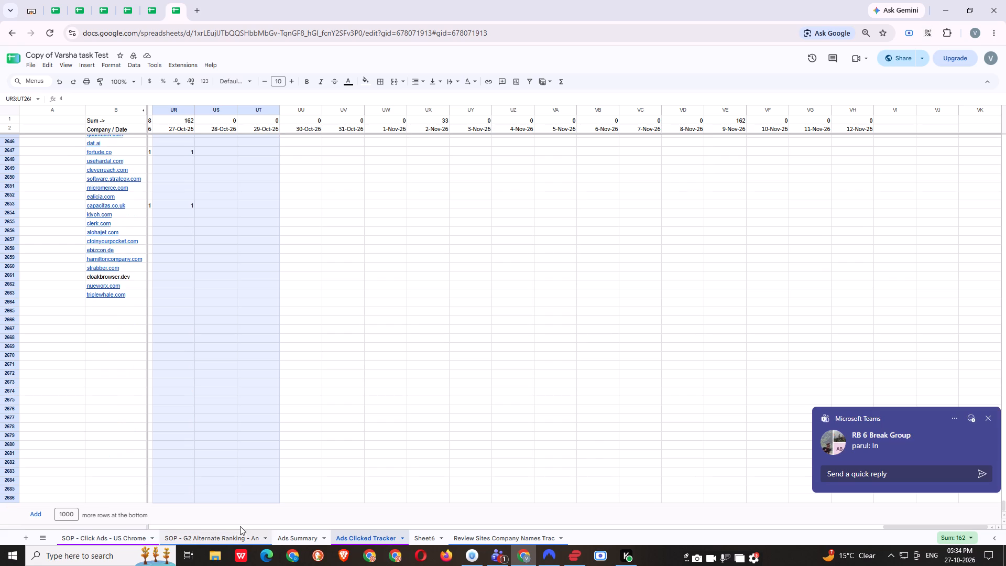
pyautogui.moveTo(240, 526); pyautogui.dragTo(223, 442)
pyautogui.rightClick(188, 320)
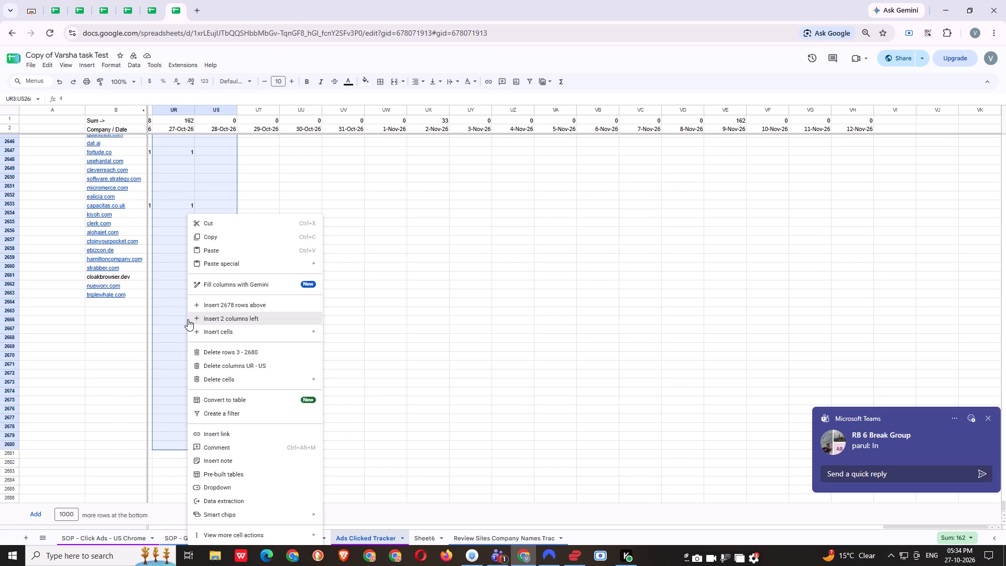
pyautogui.click(225, 233)
# Paste the copied cells into the original Varsha task Test tracker, starting at the 27-Oct-26 cell of the datadoghq.com row.
pyautogui.click(146, 3)
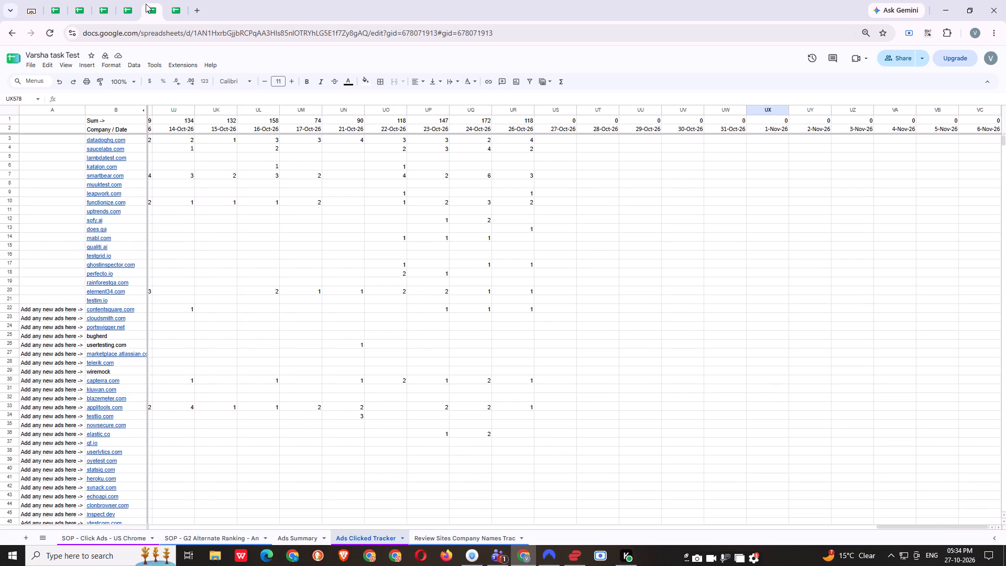
pyautogui.scroll(4, 600, 169)
pyautogui.click(561, 141)
pyautogui.hotkey('ctrl', 'v')
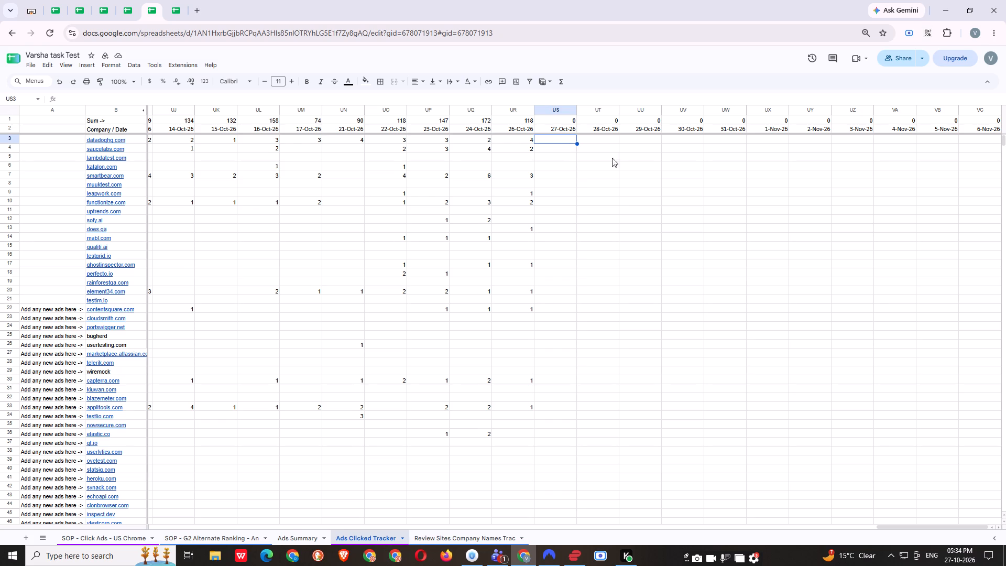
pyautogui.click(675, 265)
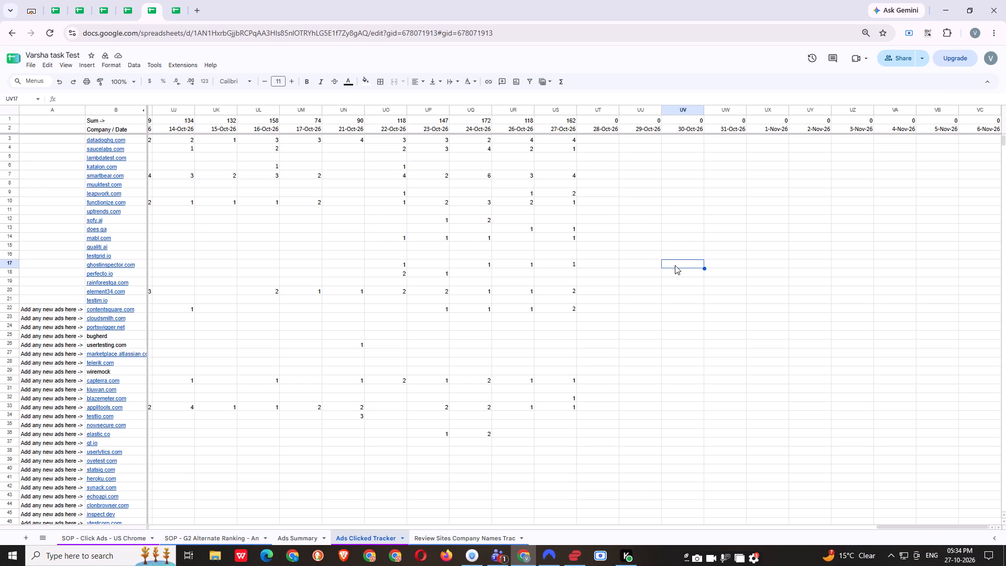
# Compare the 27-Oct-26 column of the Ads Clicked Tracker between the copied and original spreadsheets.
pyautogui.click(178, 6)
pyautogui.click(158, 8)
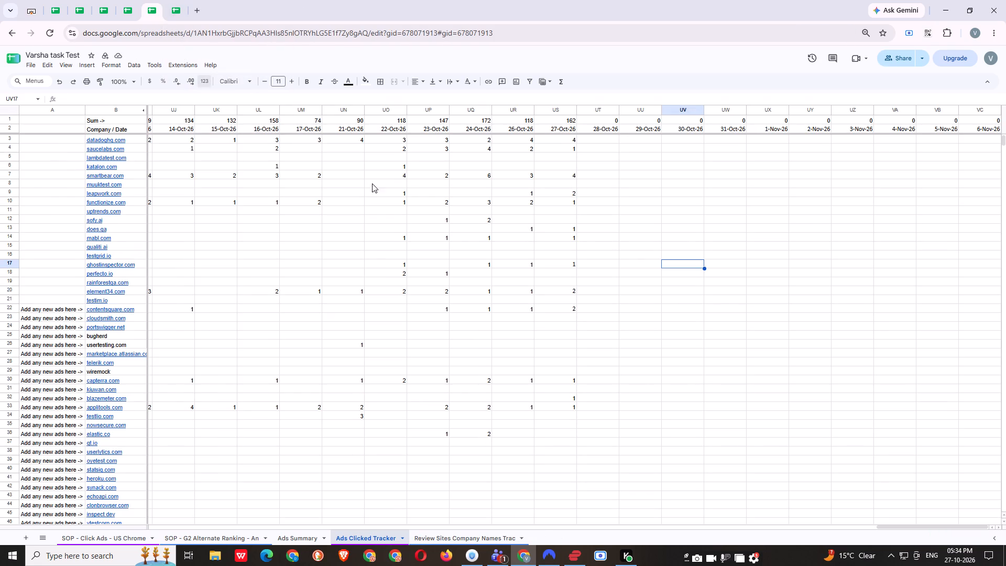
pyautogui.click(179, 9)
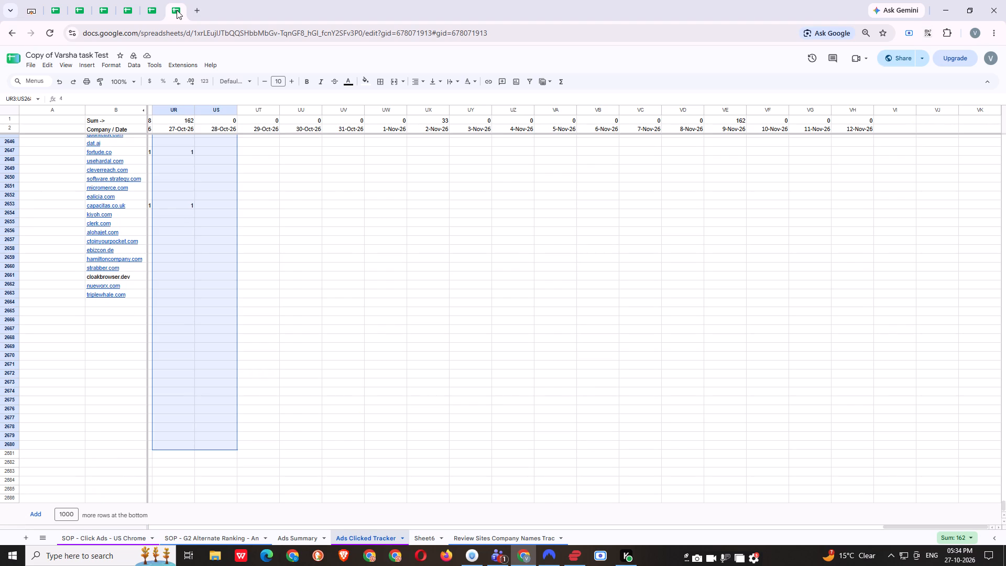
pyautogui.click(151, 7)
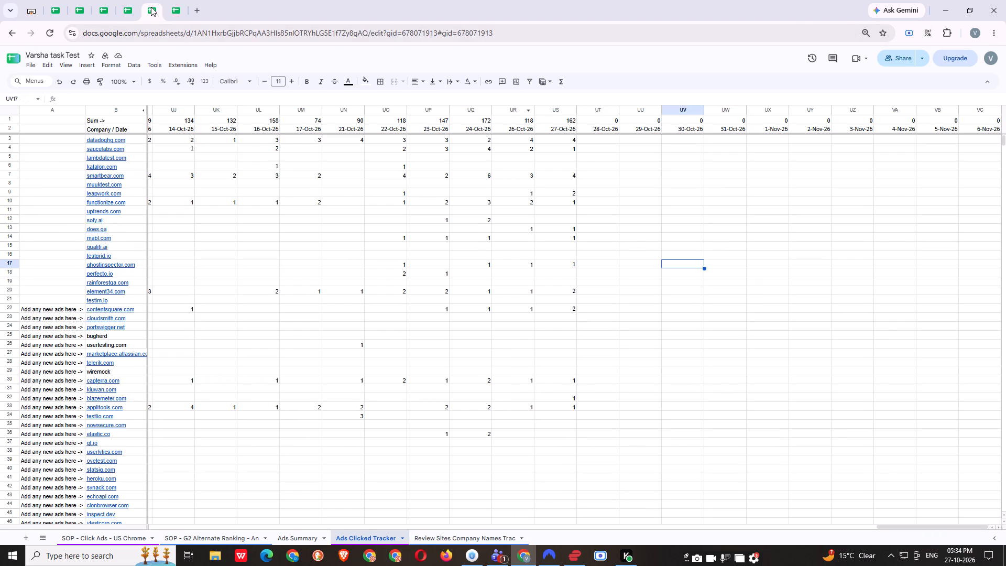
# Search the original spreadsheet's Ads Clicked Tracker for testmu.
pyautogui.hotkey('ctrl', 'f')
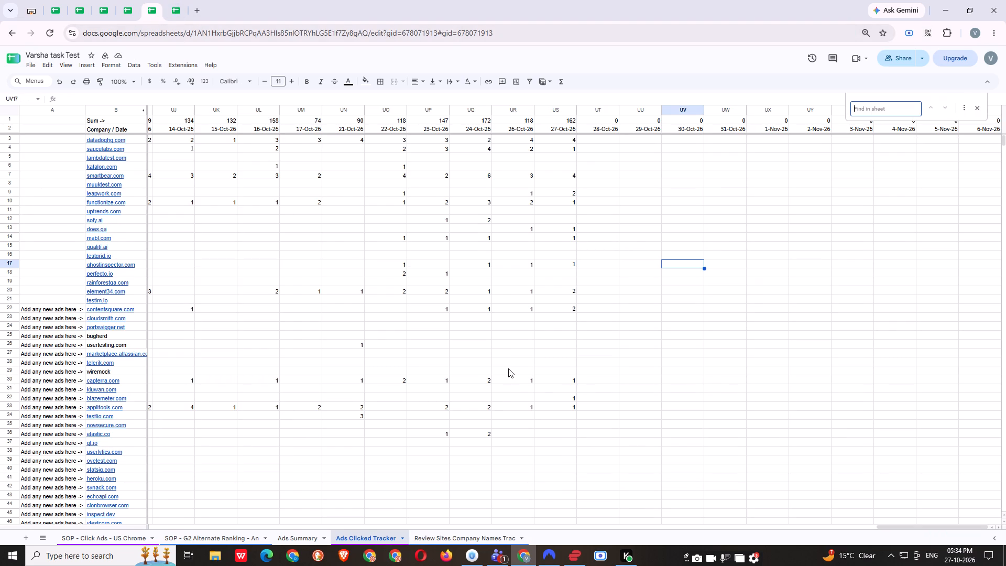
pyautogui.write('testmu')
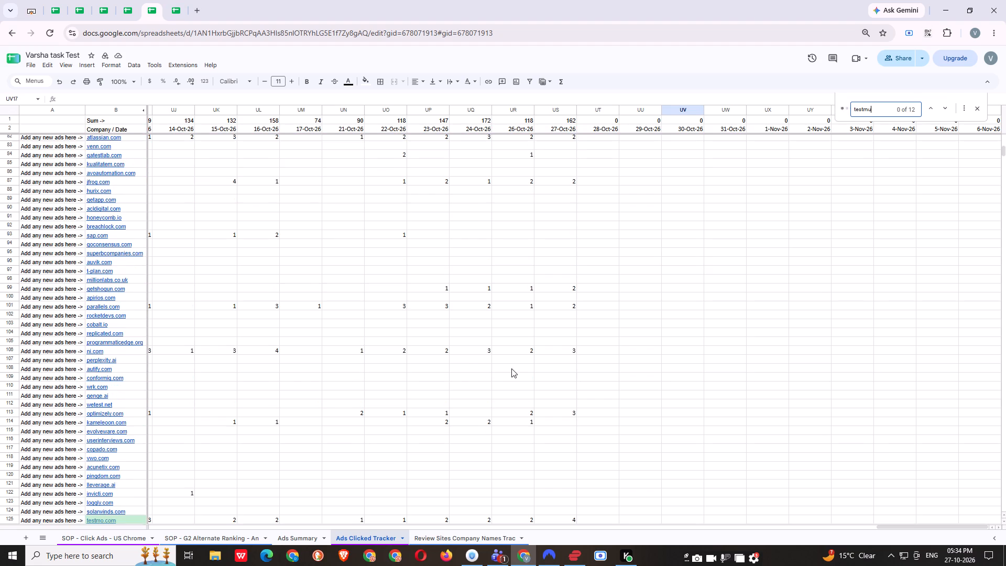
pyautogui.press('Return')
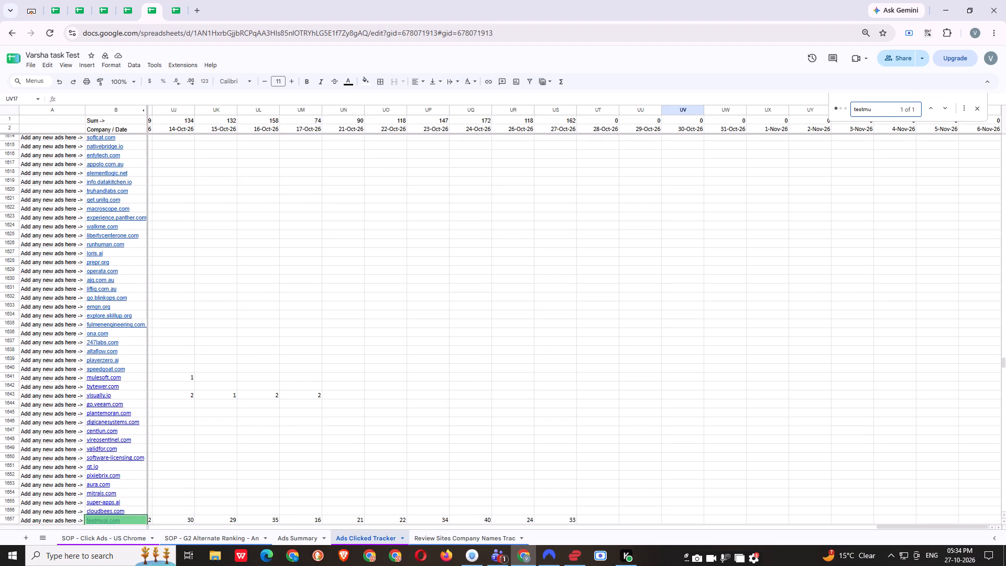
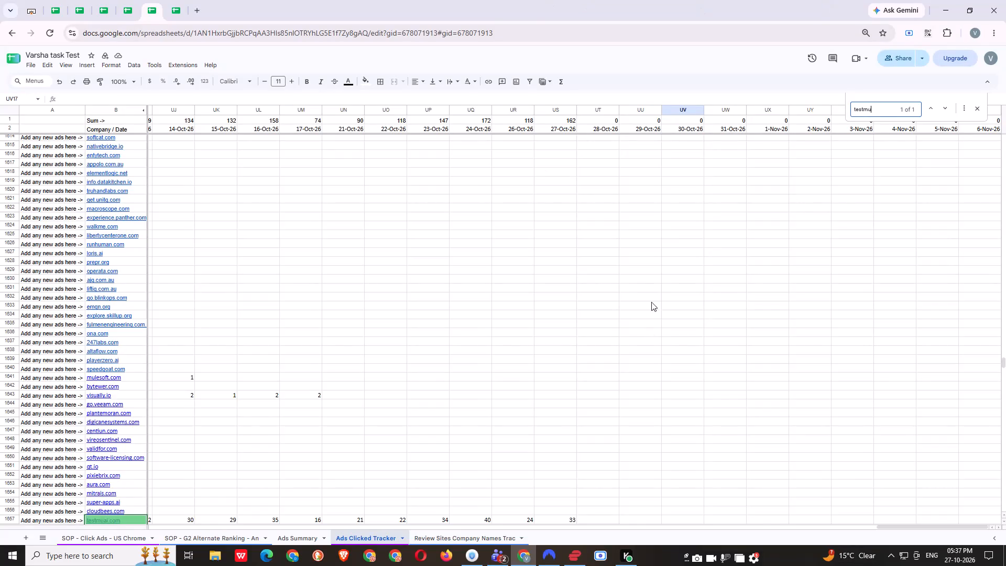
# Check the testmuai.com row in the original Ads Clicked Tracker and close the search.
pyautogui.scroll(-1, 651, 285)
pyautogui.click(975, 105)
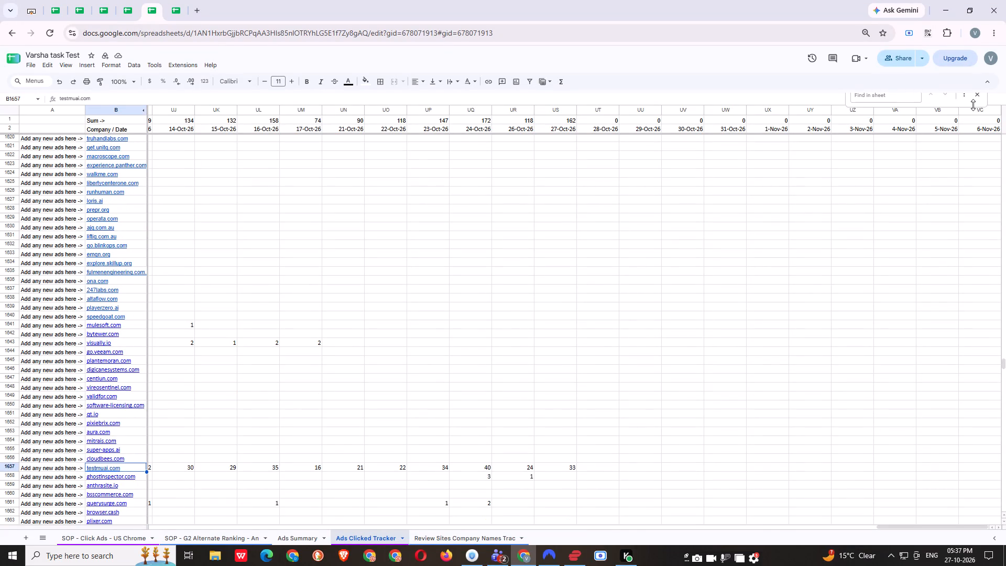
# In the Copy of Varsha task Test spreadsheet, review the click-count notes beside the first rows of the Ads Clicked Tracker.
pyautogui.click(169, 13)
pyautogui.click(387, 325)
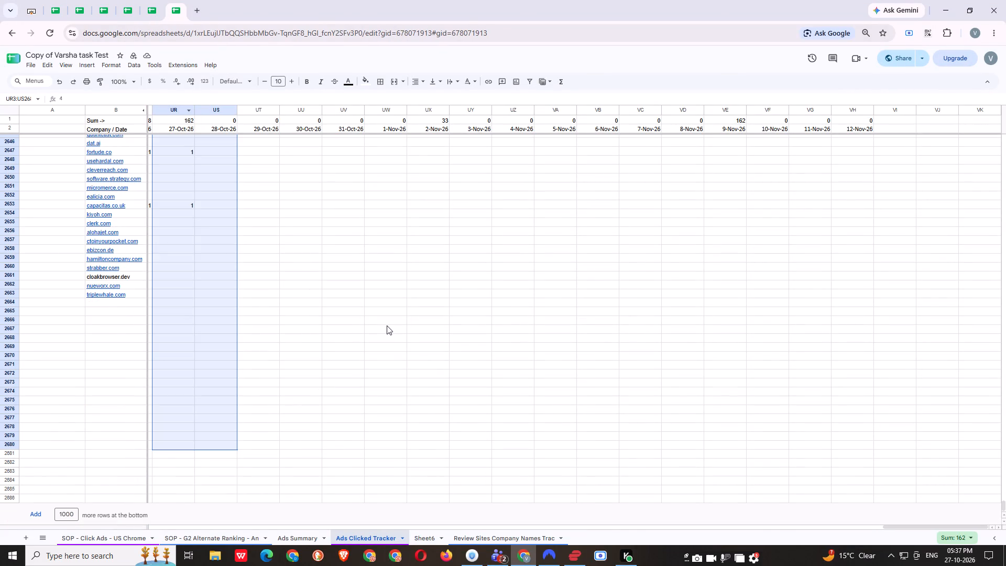
pyautogui.scroll(19, 391, 329)
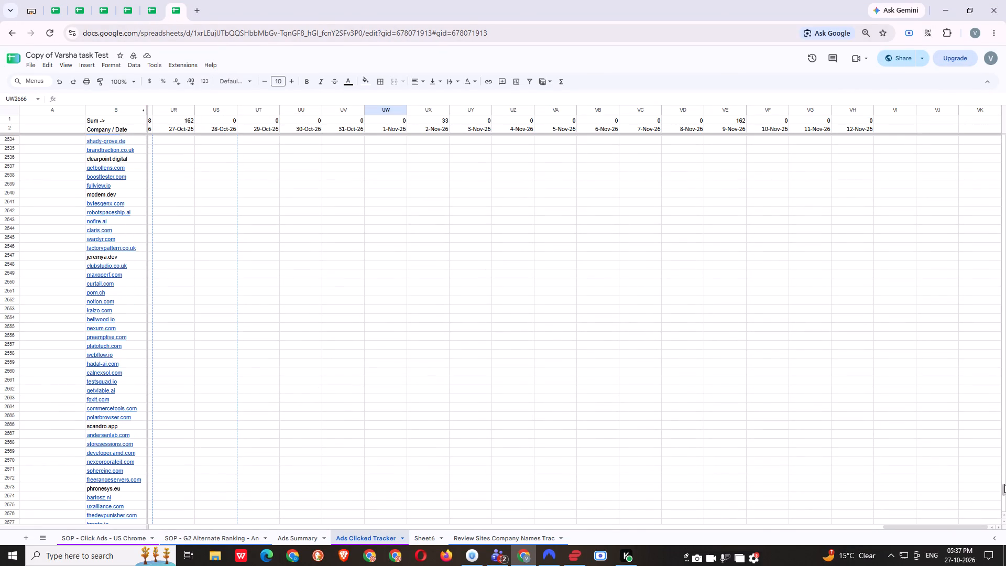
pyautogui.moveTo(1004, 484); pyautogui.dragTo(994, 137)
pyautogui.scroll(3, 696, 428)
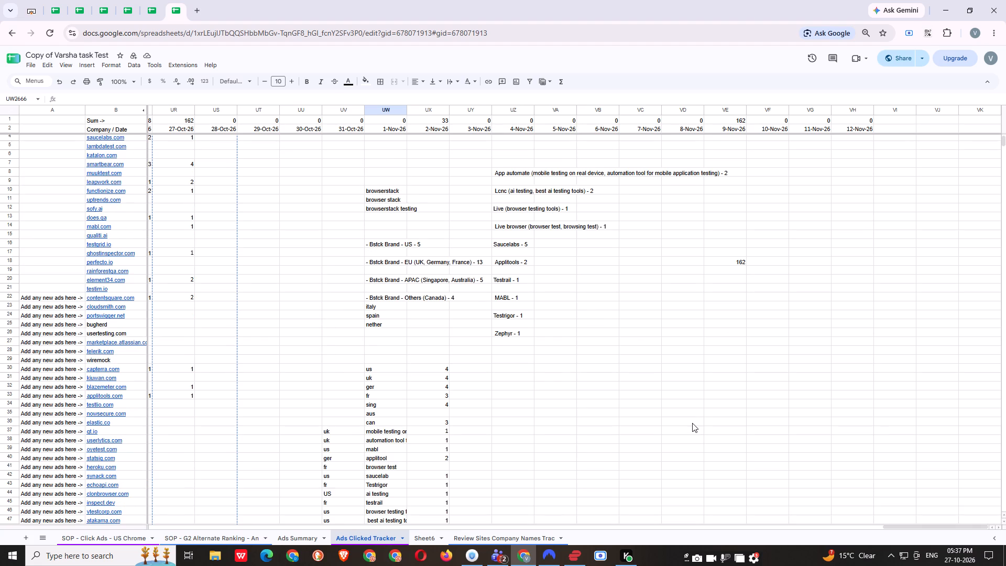